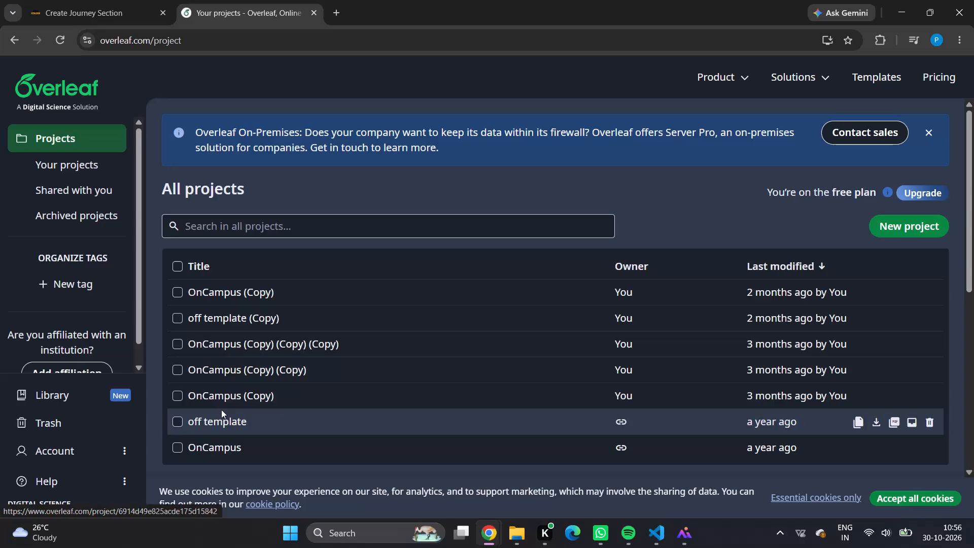
Open the "off template (Copy)" project from the project list.
{"action": "double_click", "coordinate": [244, 315]}
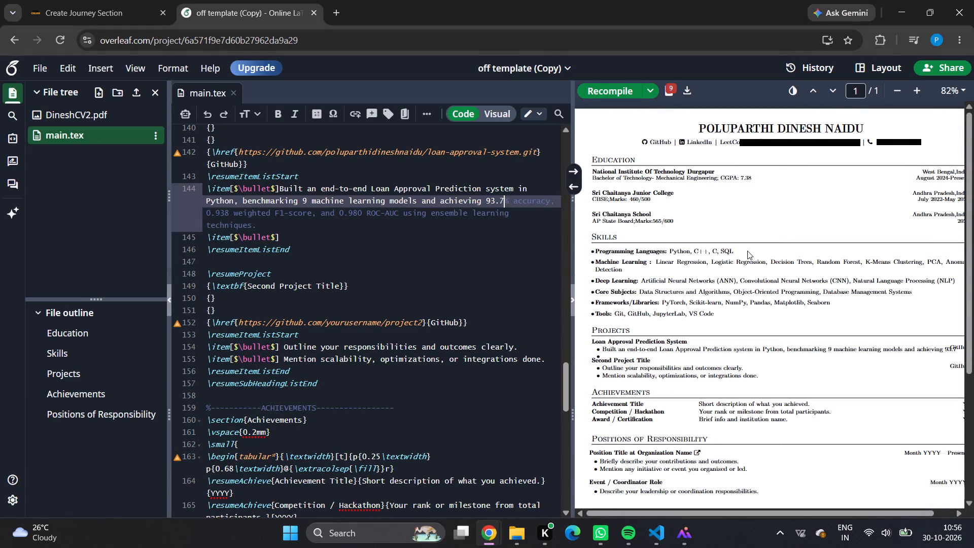
Follow the Loan Approval Prediction System's GitHub link in the PDF preview to check its target, and close the opened page.
{"action": "scroll", "coordinate": [747, 251], "scroll_direction": "left", "scroll_amount": 1}
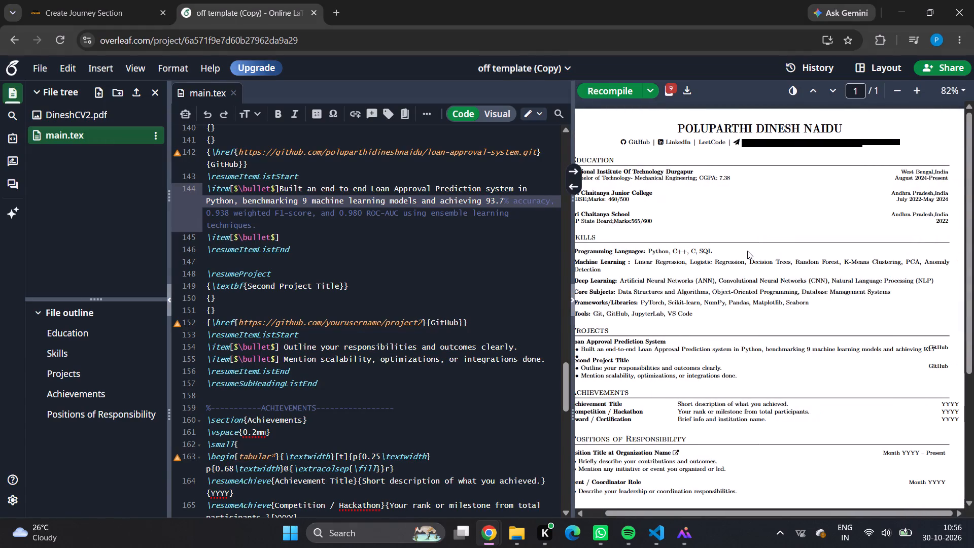
{"action": "scroll", "coordinate": [747, 251], "scroll_direction": "right", "scroll_amount": 3}
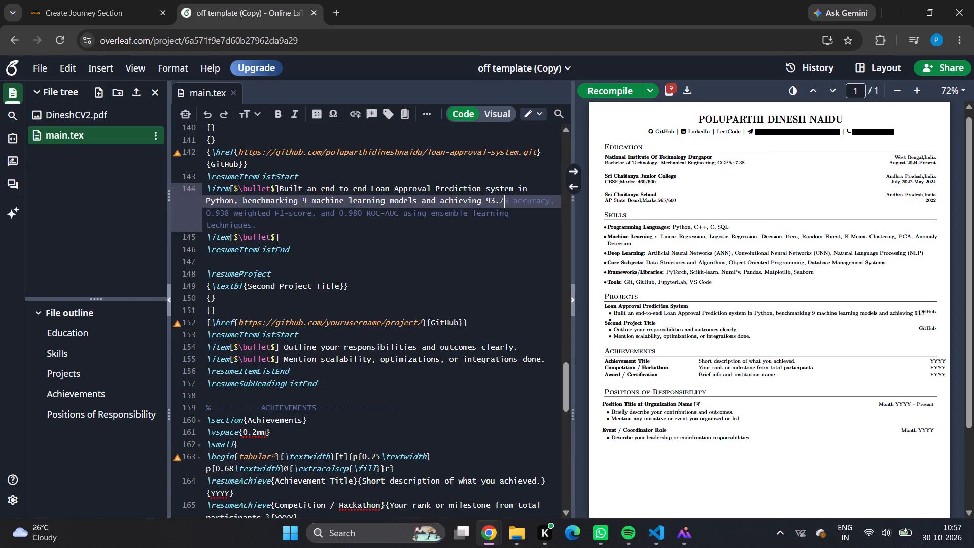
{"action": "scroll", "coordinate": [642, 325], "scroll_direction": "right", "scroll_amount": 1}
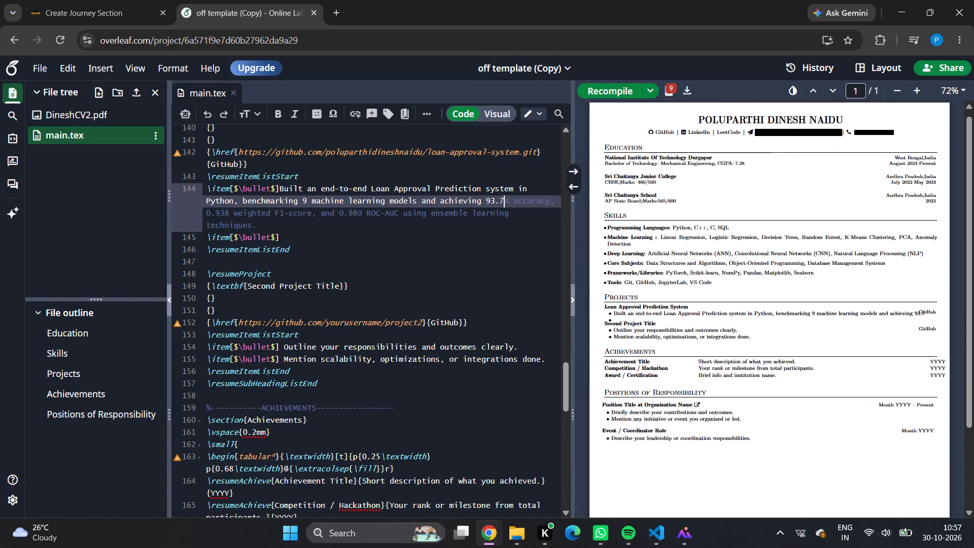
{"action": "left_click", "coordinate": [929, 311]}
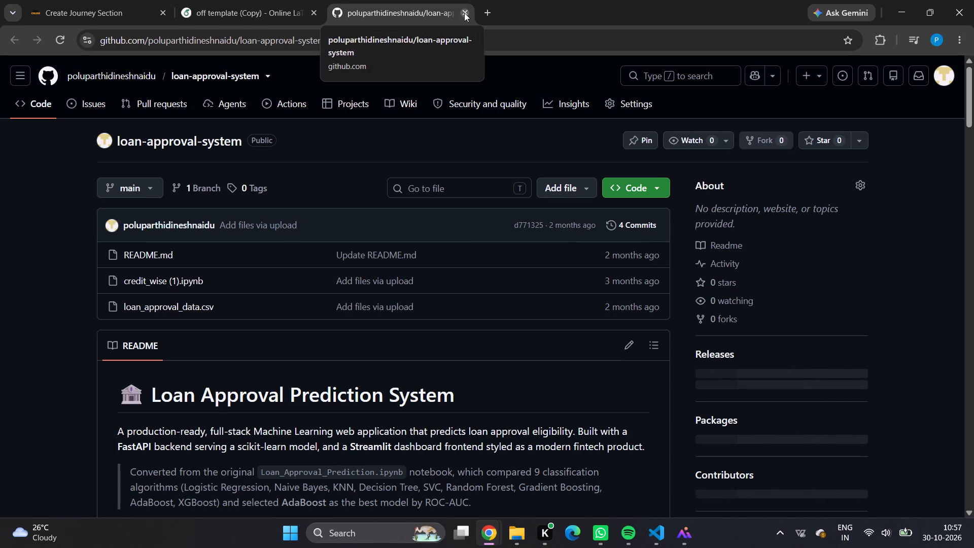
{"action": "left_click", "coordinate": [464, 13]}
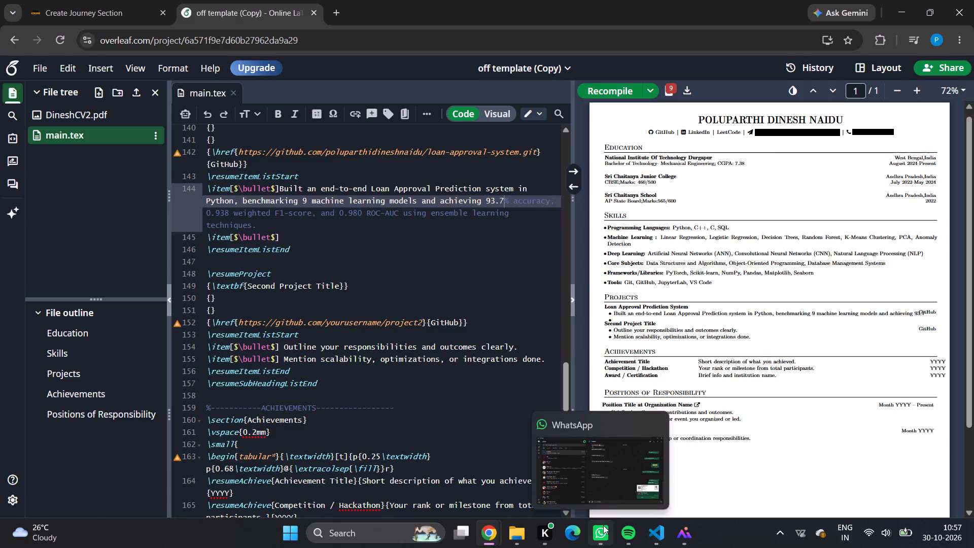
Open the Dinesh CV3 PDF from the Downloads folder once in Microsoft Edge and snap its window to half the screen.
{"action": "left_click", "coordinate": [508, 533]}
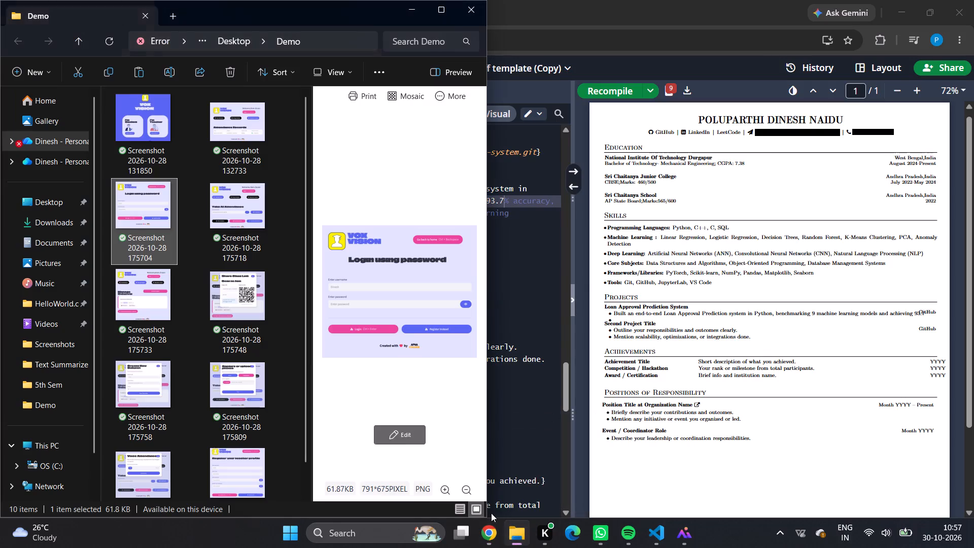
{"action": "left_click", "coordinate": [43, 222]}
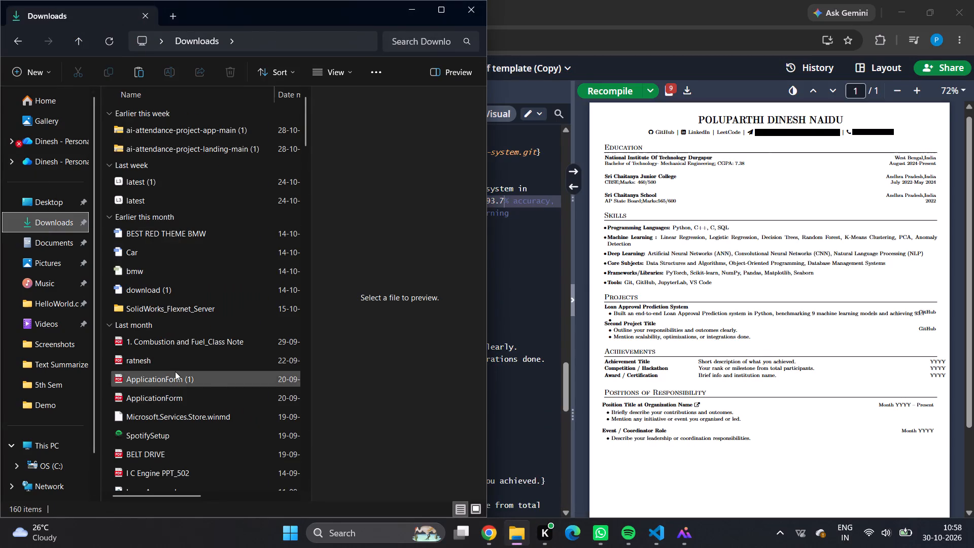
{"action": "scroll", "coordinate": [175, 371], "scroll_direction": "down", "scroll_amount": 4}
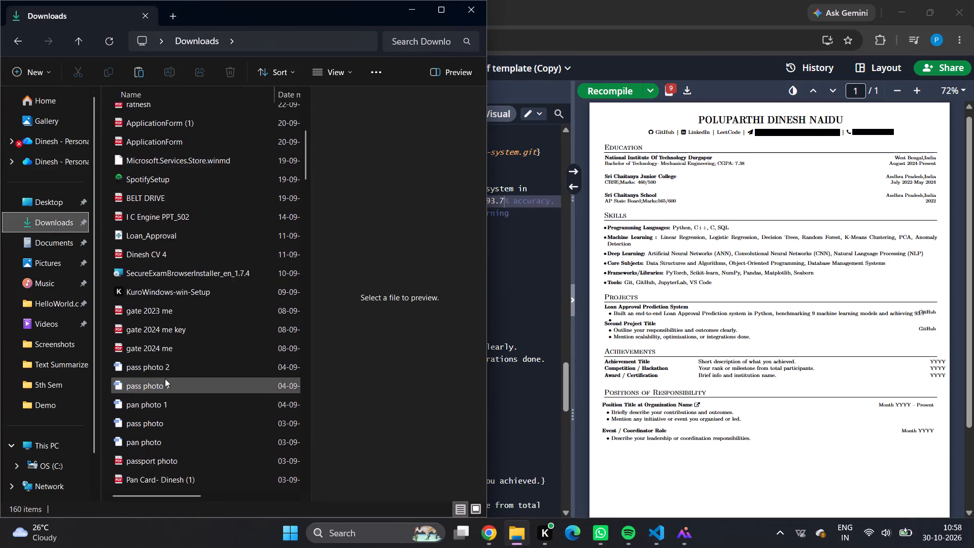
{"action": "scroll", "coordinate": [165, 379], "scroll_direction": "down", "scroll_amount": 1}
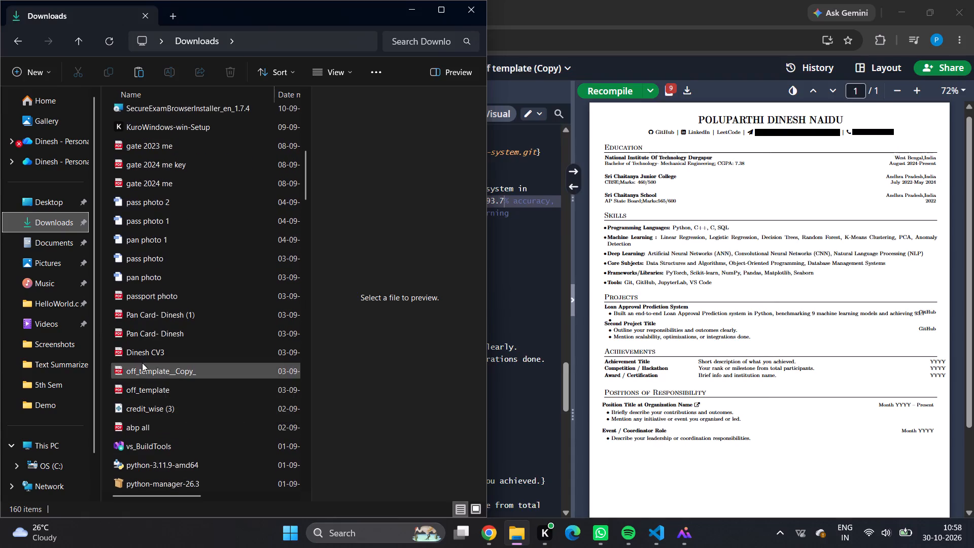
{"action": "double_click", "coordinate": [141, 353]}
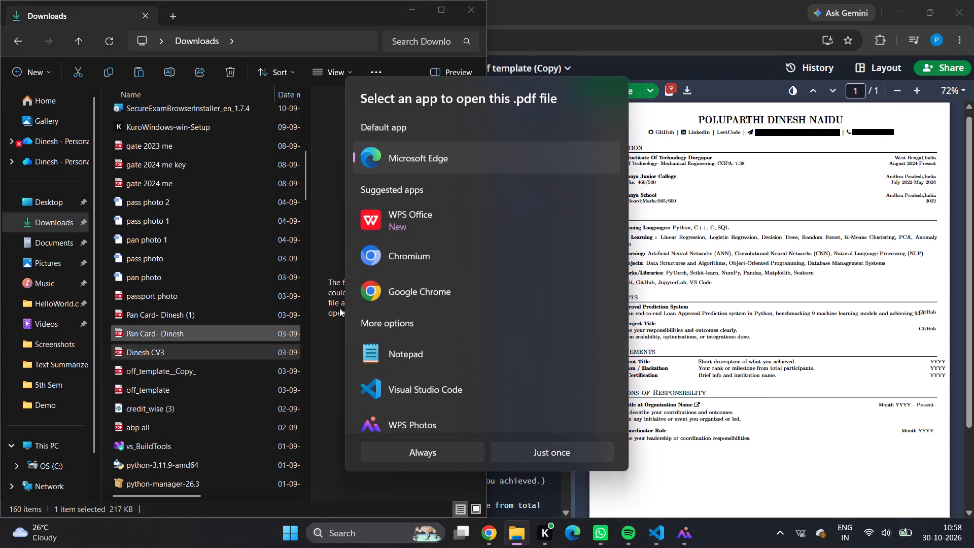
{"action": "left_click", "coordinate": [514, 454]}
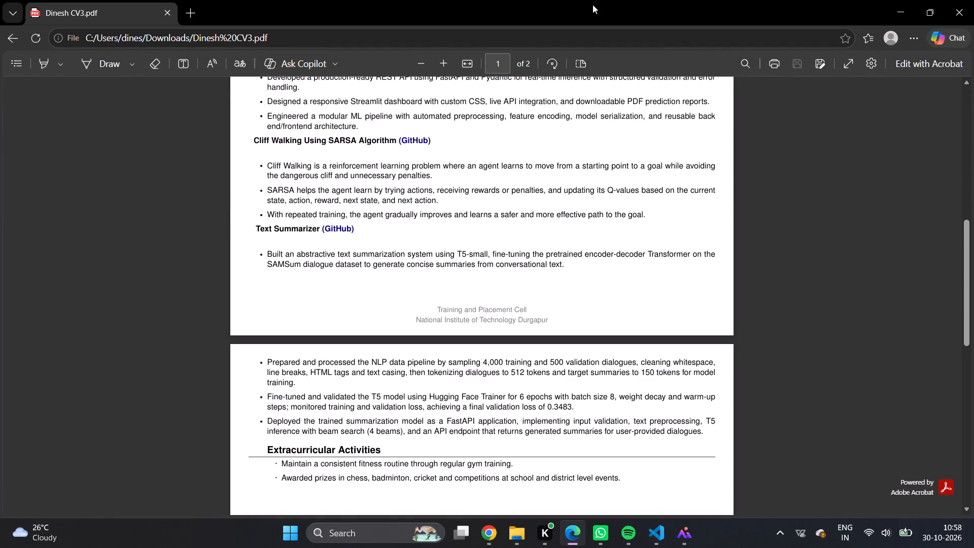
{"action": "left_click_drag", "start_coordinate": [567, 12], "coordinate": [337, 48]}
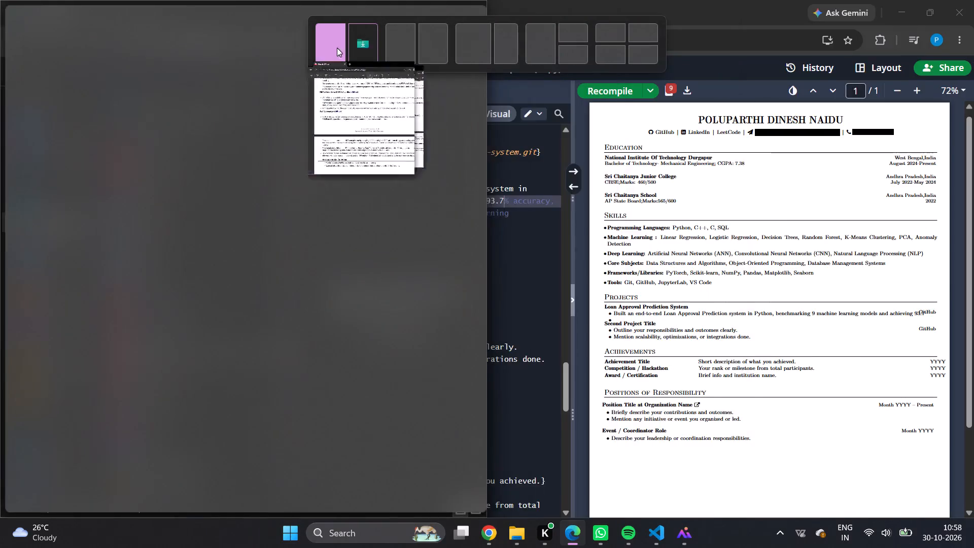
{"action": "left_click", "coordinate": [953, 9]}
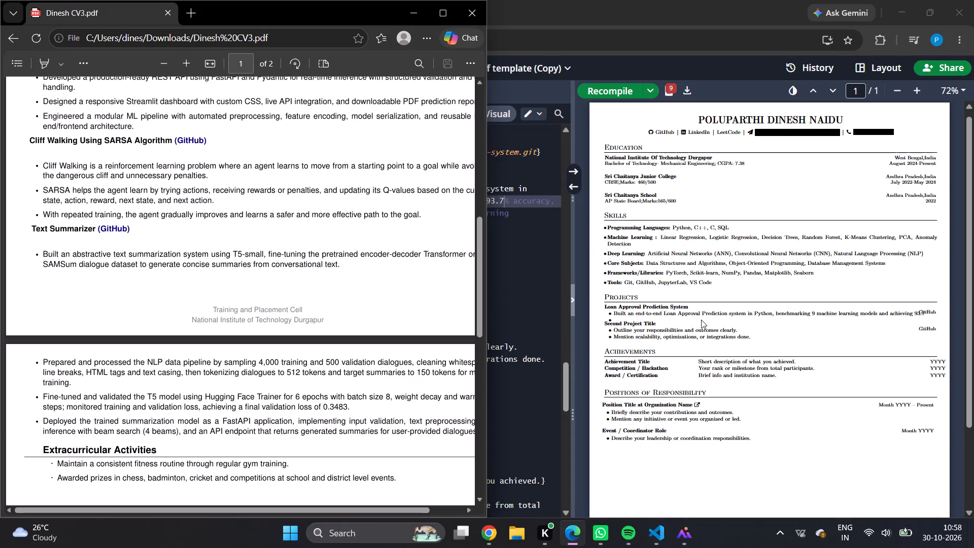
Follow the Second Project Title's GitHub link in the resume preview to check its target, and close the opened page.
{"action": "left_click", "coordinate": [927, 328]}
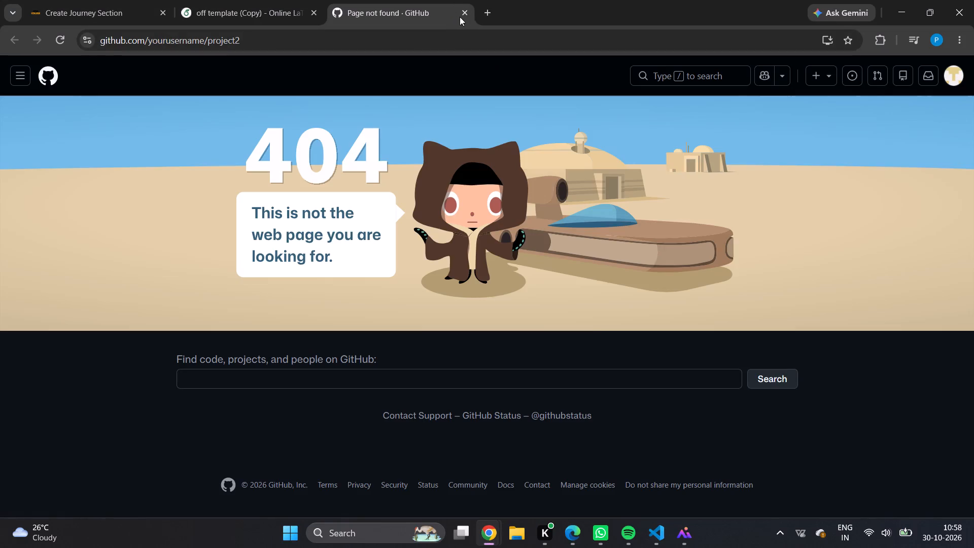
{"action": "left_click", "coordinate": [467, 14]}
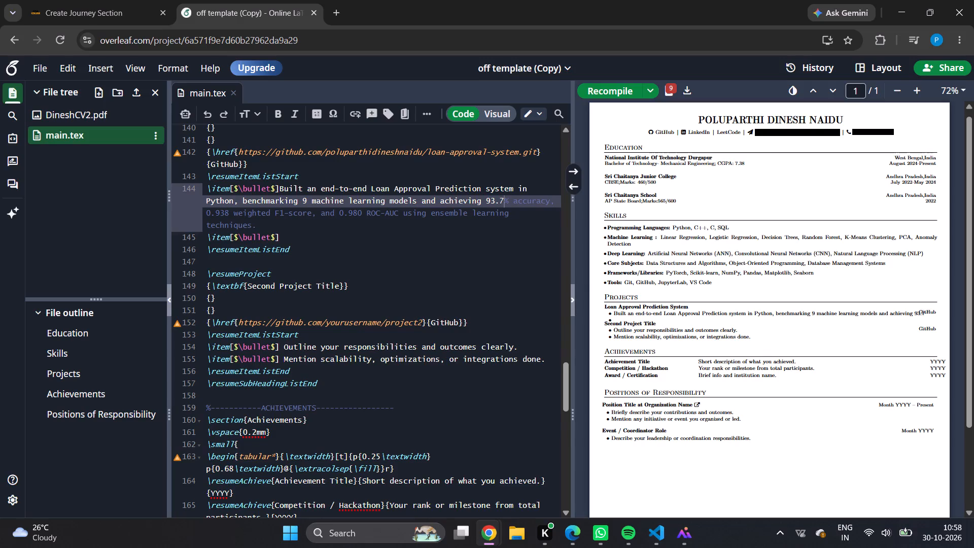
Copy the Loan Approval bullet text on line 144 and replace the percent sign after 93.7 with a space.
{"action": "left_click_drag", "start_coordinate": [279, 186], "coordinate": [264, 228]}
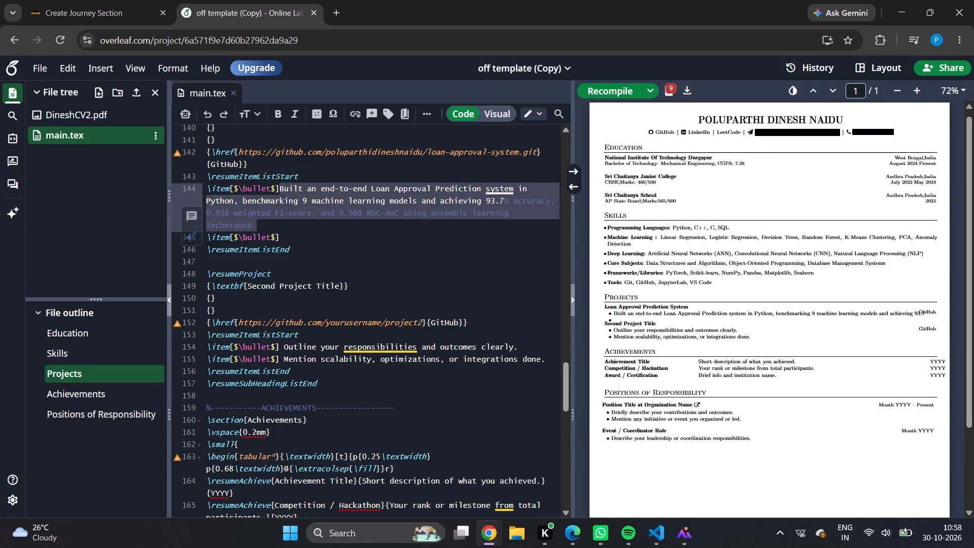
{"action": "key", "text": "ctrl+c"}
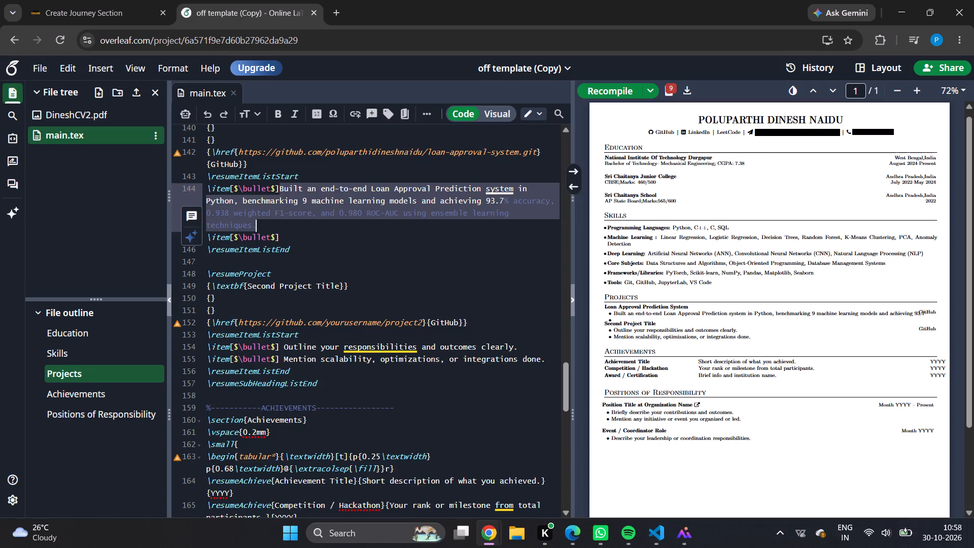
{"action": "left_click", "coordinate": [509, 201]}
{"action": "key", "text": "BackSpace"}
{"action": "key", "text": "space"}
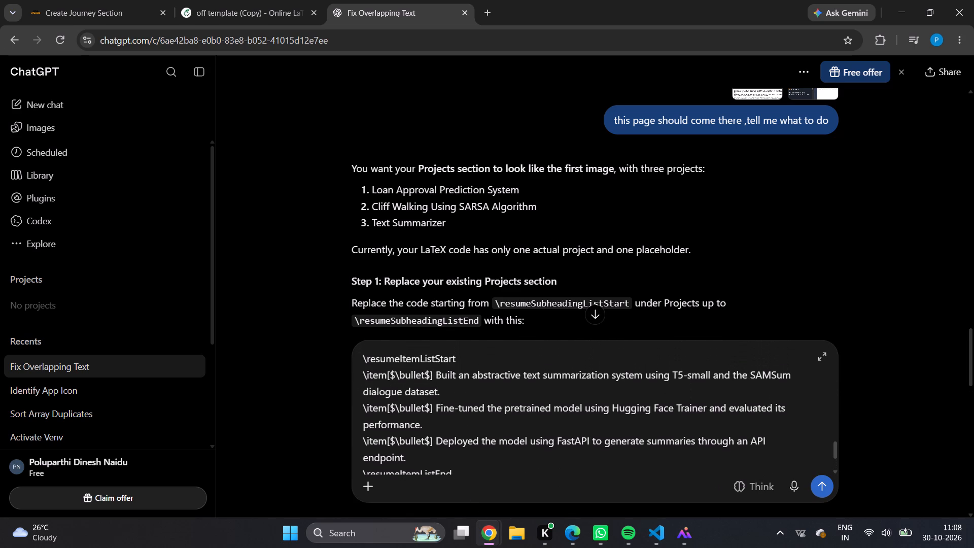
{"action": "scroll", "coordinate": [487, 447], "scroll_direction": "up", "scroll_amount": 6}
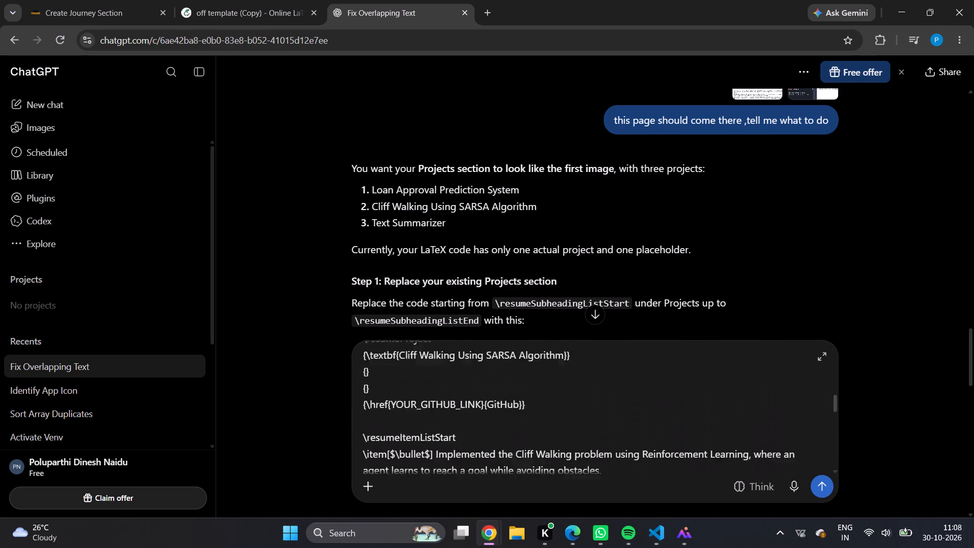
In Overleaf, replace the selected Projects code from line 137 to line 159 of main.tex with the copied three-project code.
{"action": "left_click", "coordinate": [270, 0]}
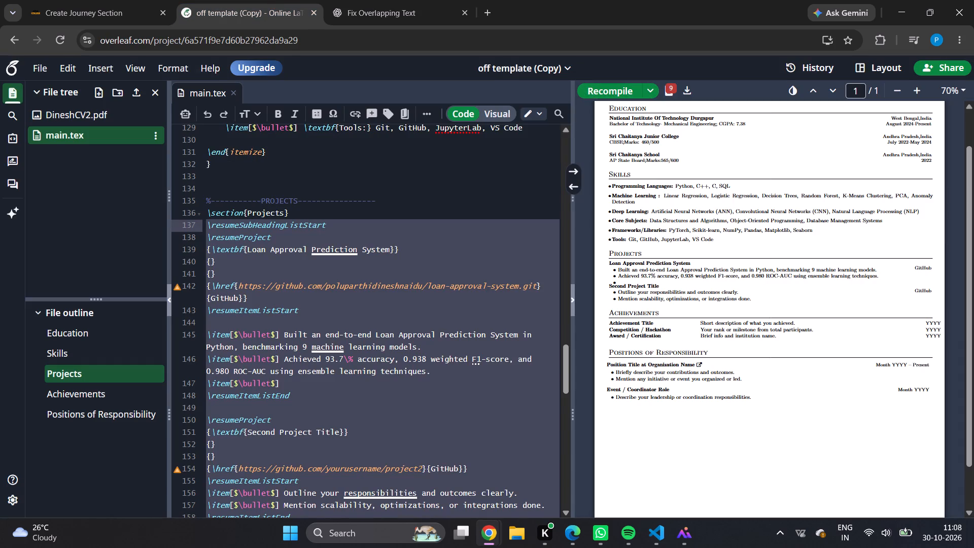
{"action": "key", "text": "ctrl+v"}
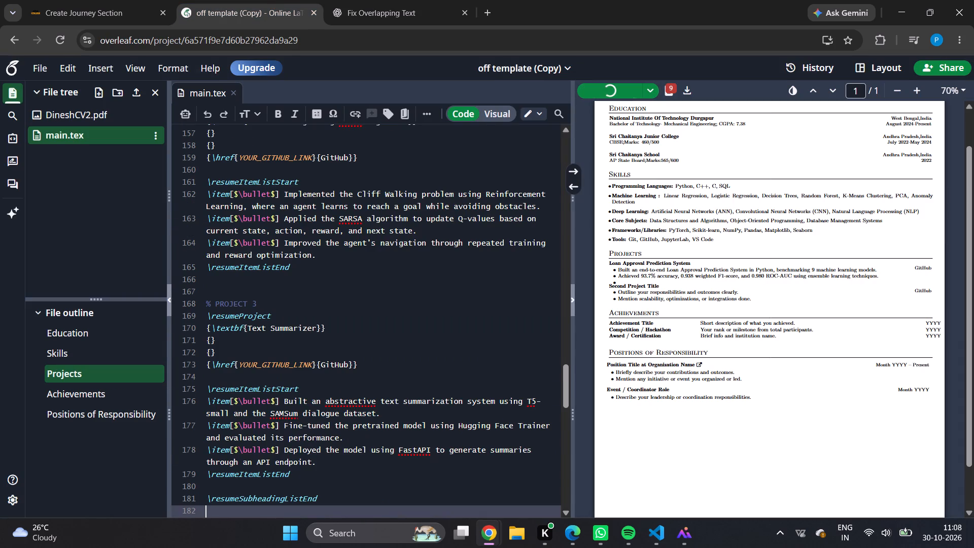
Examine the pasted code for all three projects in main.tex alongside the compiled resume preview.
{"action": "scroll", "coordinate": [330, 328], "scroll_direction": "down", "scroll_amount": 2}
{"action": "scroll", "coordinate": [330, 328], "scroll_direction": "up", "scroll_amount": 1}
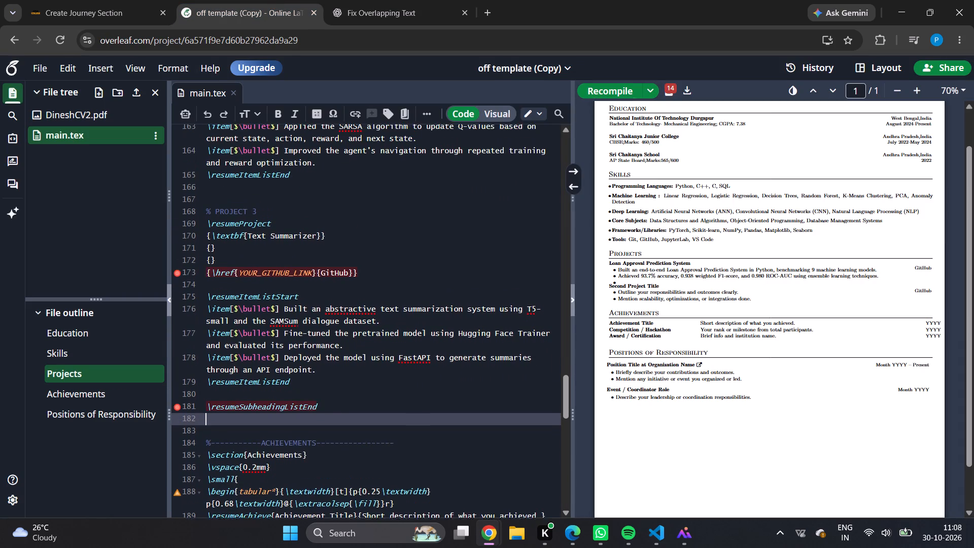
{"action": "scroll", "coordinate": [330, 328], "scroll_direction": "up", "scroll_amount": 4}
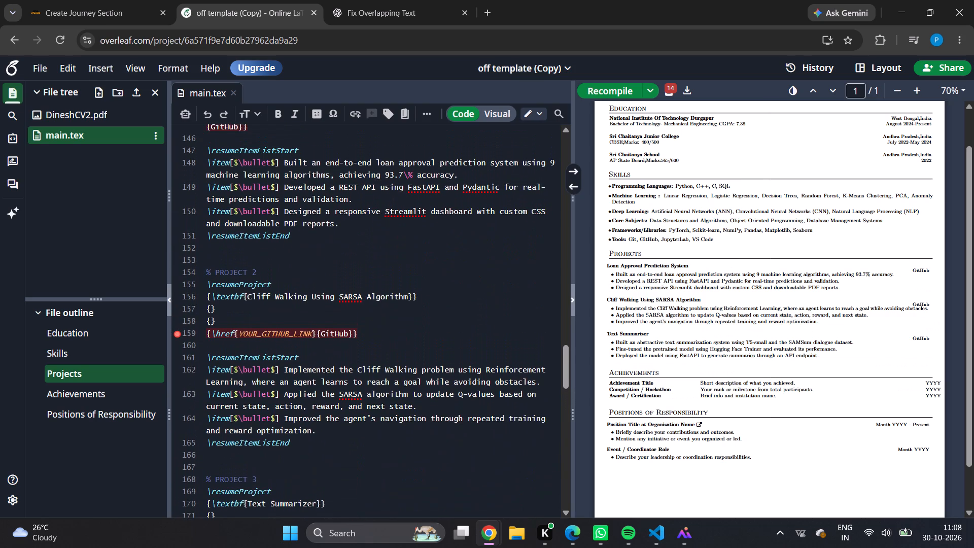
{"action": "scroll", "coordinate": [330, 328], "scroll_direction": "up", "scroll_amount": 2}
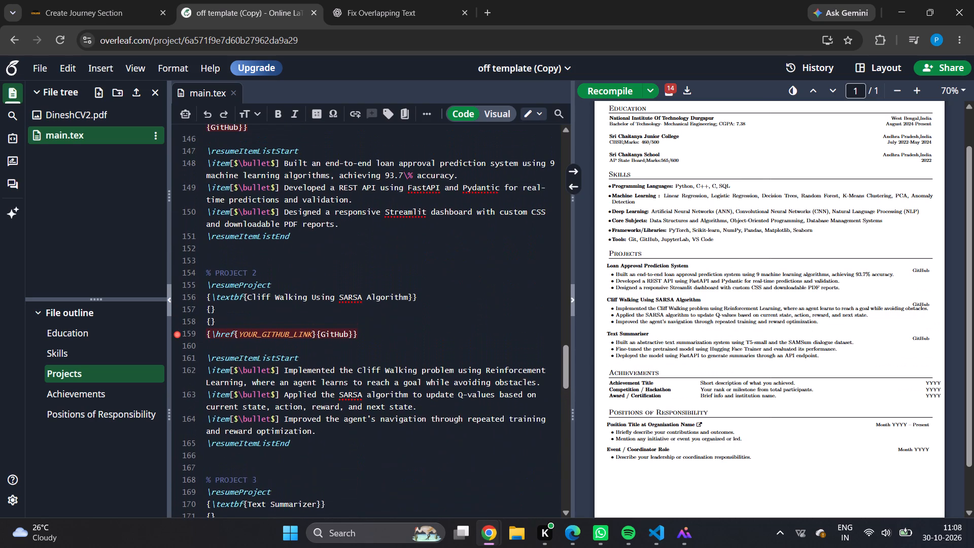
{"action": "scroll", "coordinate": [330, 328], "scroll_direction": "up", "scroll_amount": 1}
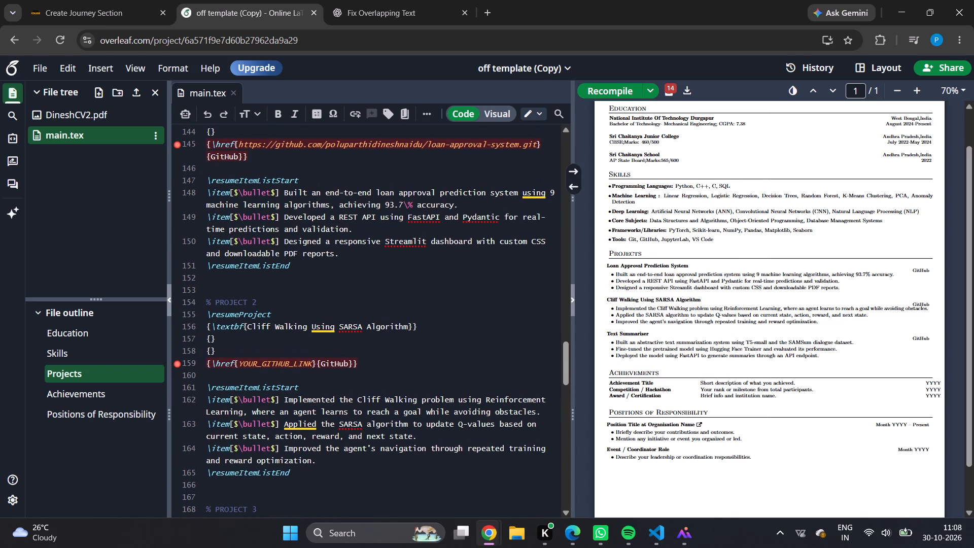
{"action": "scroll", "coordinate": [330, 328], "scroll_direction": "up", "scroll_amount": 1}
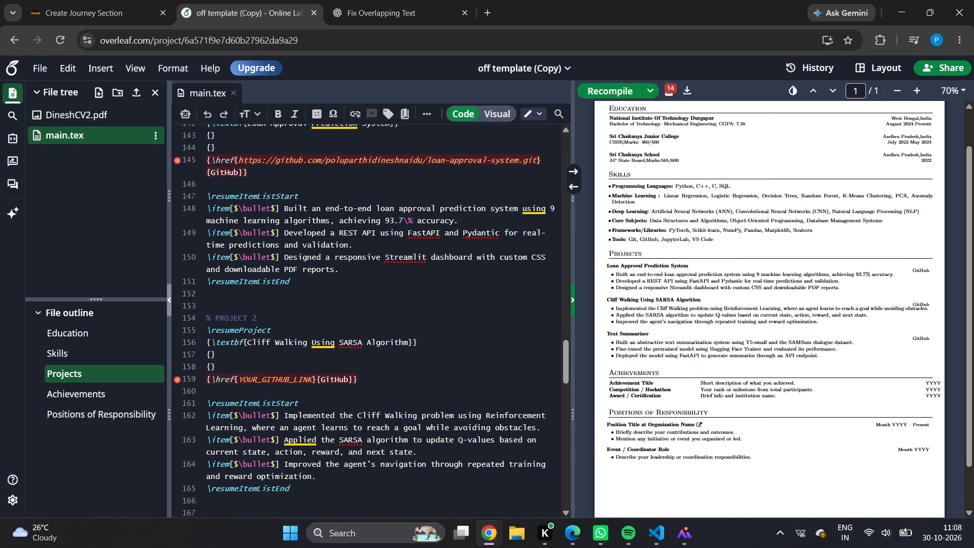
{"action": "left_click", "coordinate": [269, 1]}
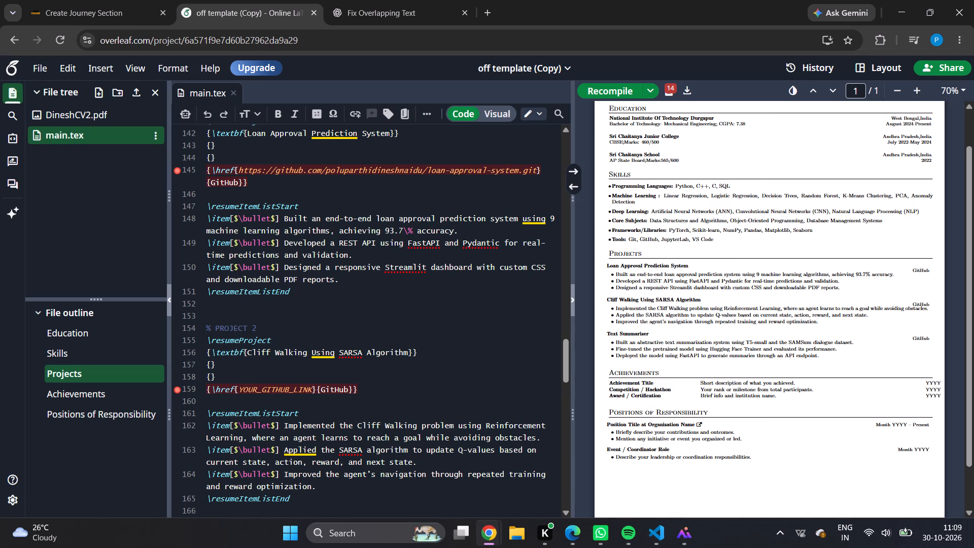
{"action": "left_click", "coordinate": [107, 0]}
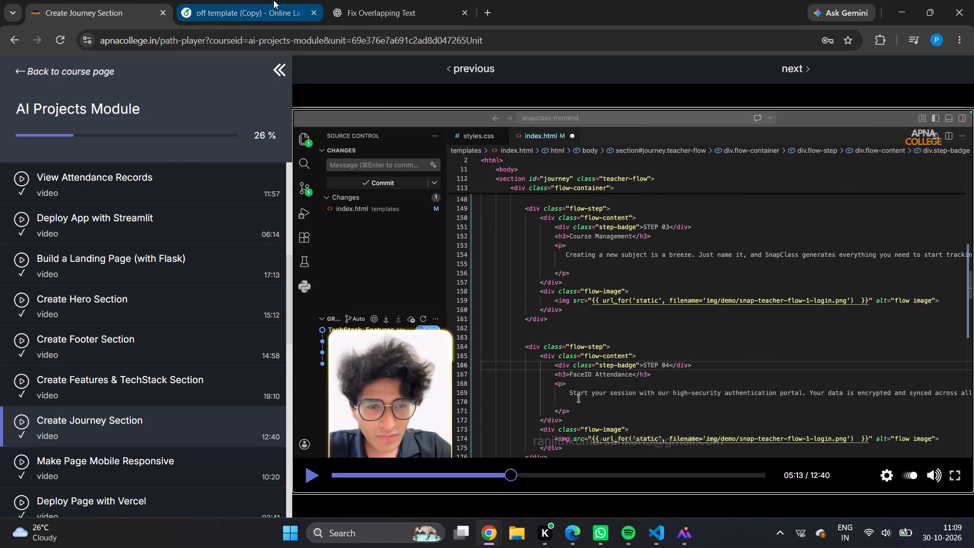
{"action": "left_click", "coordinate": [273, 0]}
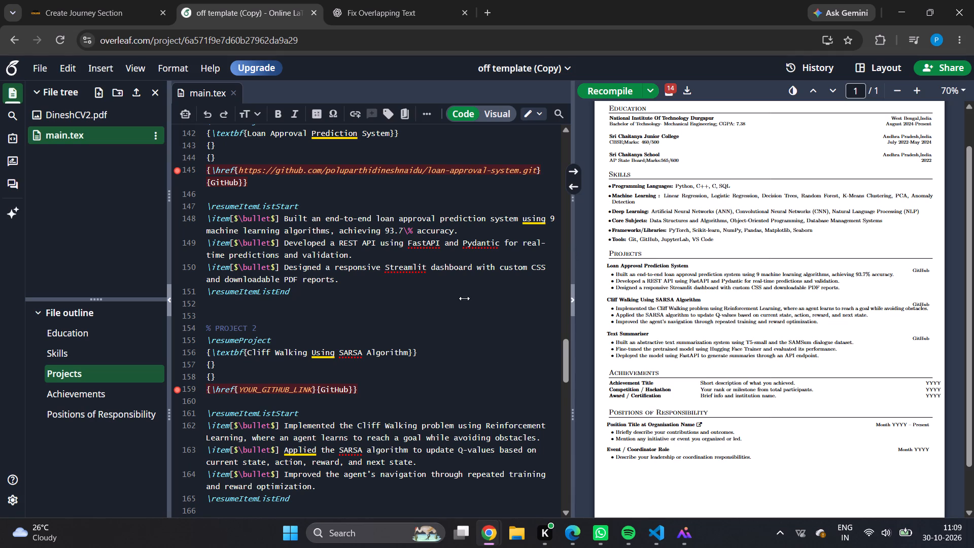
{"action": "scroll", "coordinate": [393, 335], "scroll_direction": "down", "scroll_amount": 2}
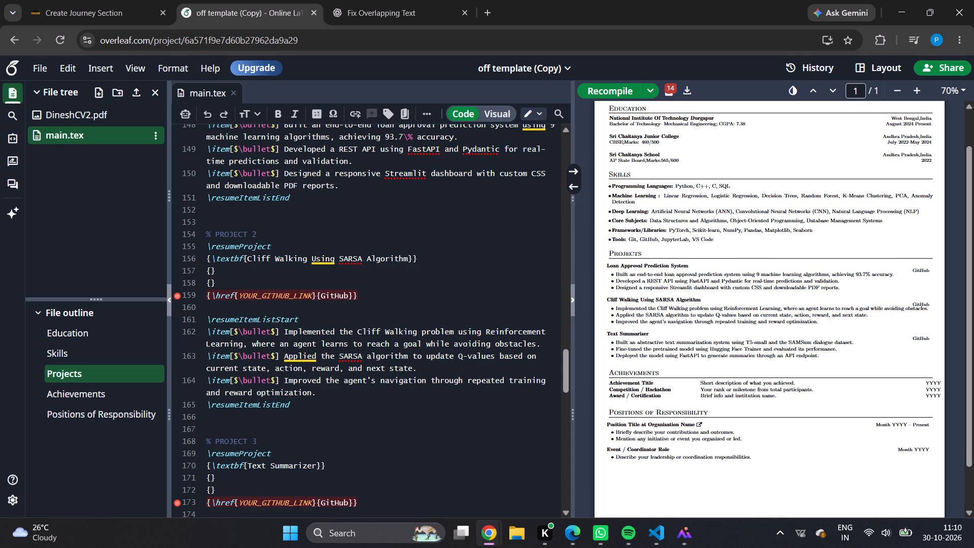
Open GitHub in a new tab, go to the Cliff-walking-using-Sarsa repository from the profile, and copy its web address.
{"action": "left_click", "coordinate": [492, 12]}
{"action": "type", "text": "gi"}
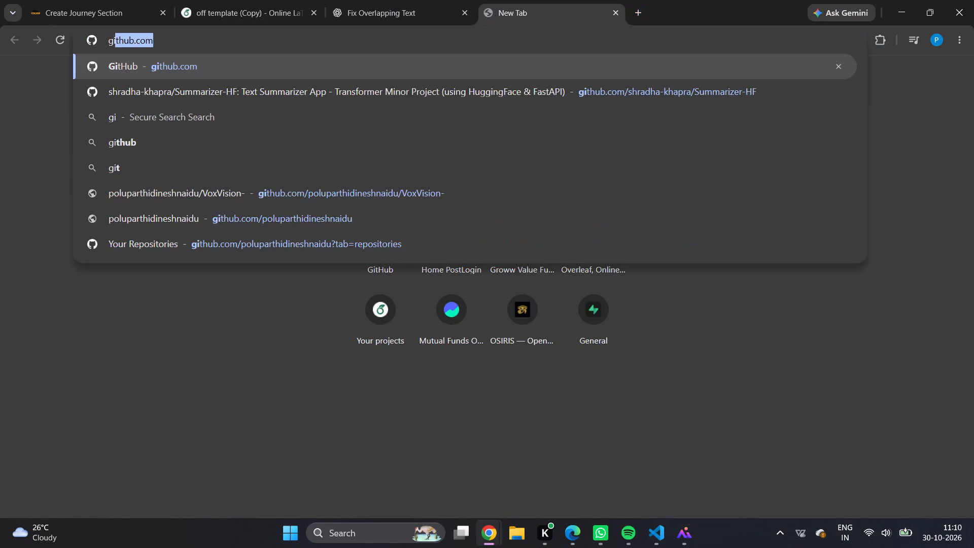
{"action": "key", "text": "Return"}
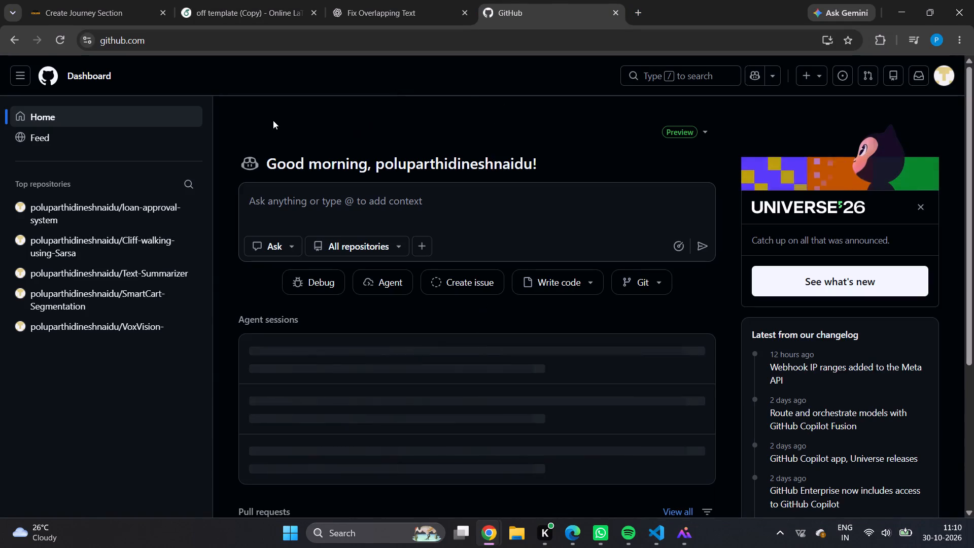
{"action": "left_click", "coordinate": [949, 68]}
{"action": "left_click", "coordinate": [848, 159]}
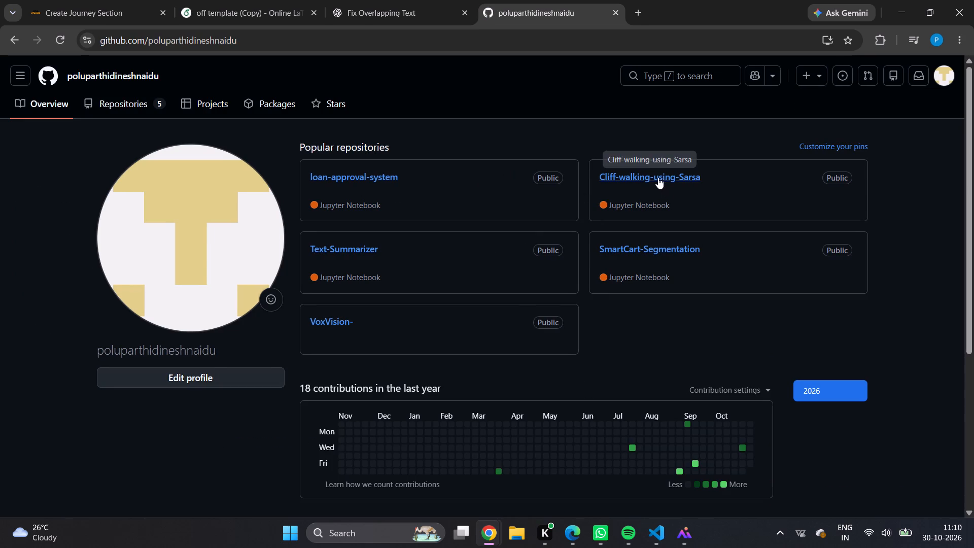
{"action": "left_click", "coordinate": [657, 176]}
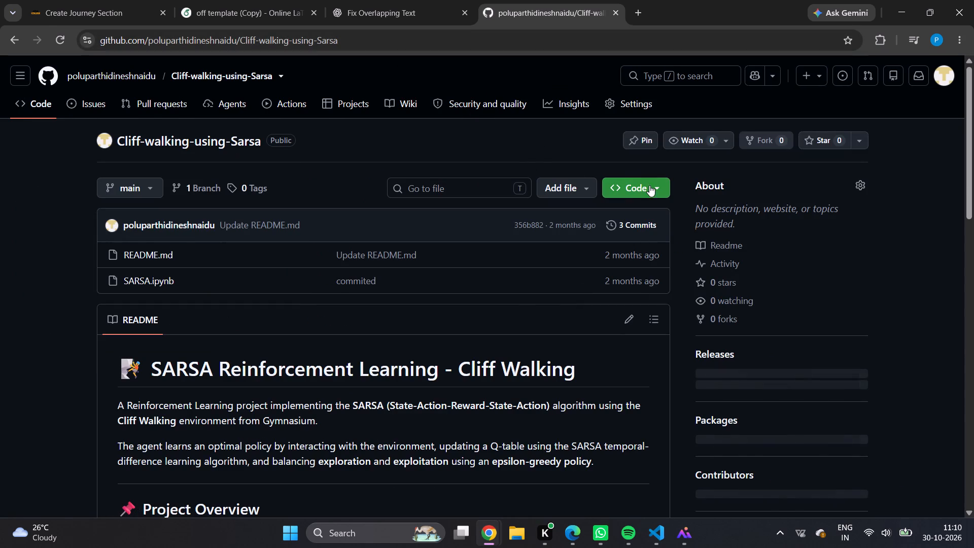
{"action": "left_click_drag", "start_coordinate": [350, 38], "coordinate": [121, 8]}
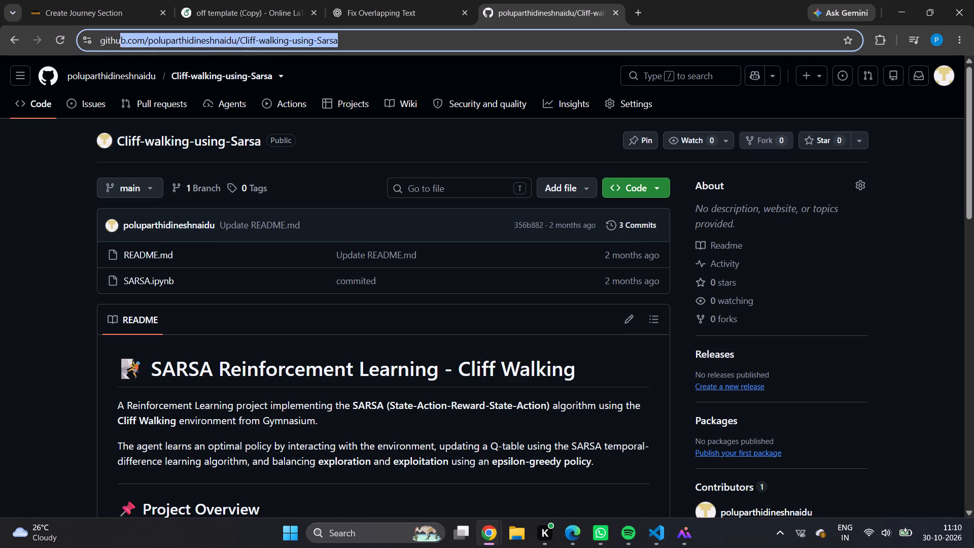
{"action": "left_click_drag", "start_coordinate": [121, 8], "coordinate": [97, 7]}
{"action": "key", "text": "ctrl+c"}
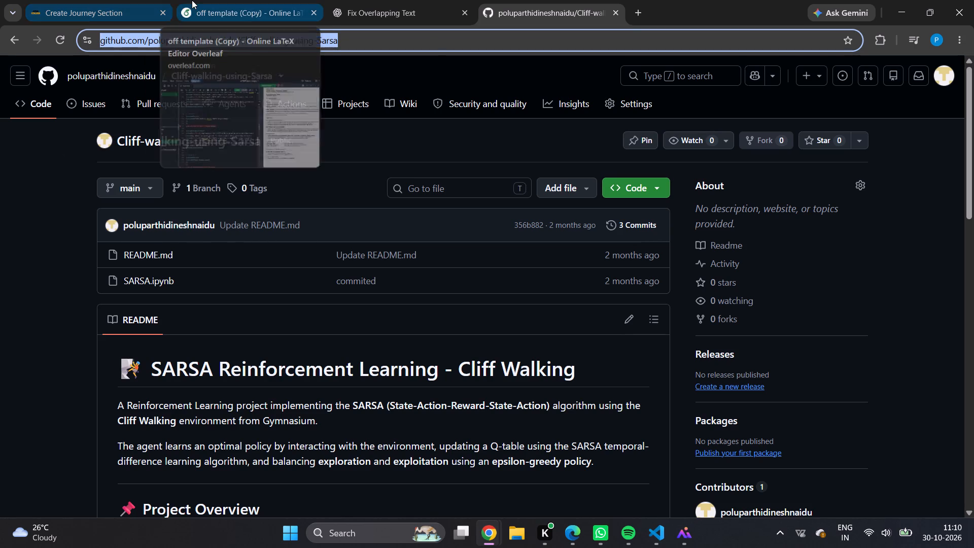
In Overleaf, replace the YOUR_GITHUB_LINK placeholder of Project 2 on line 159 with the copied Cliff-walking-using-Sarsa address.
{"action": "left_click", "coordinate": [238, 0]}
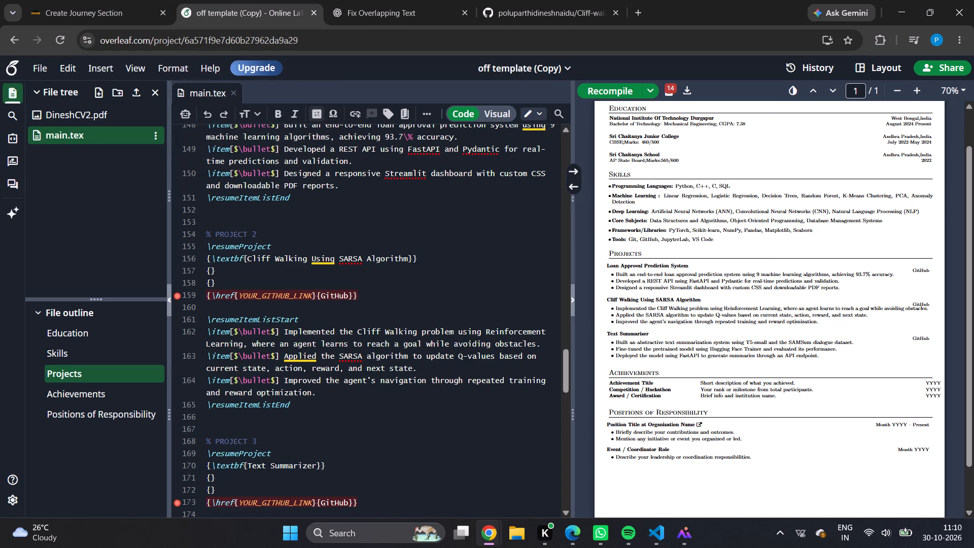
{"action": "double_click", "coordinate": [274, 296]}
{"action": "key", "text": "ctrl+v"}
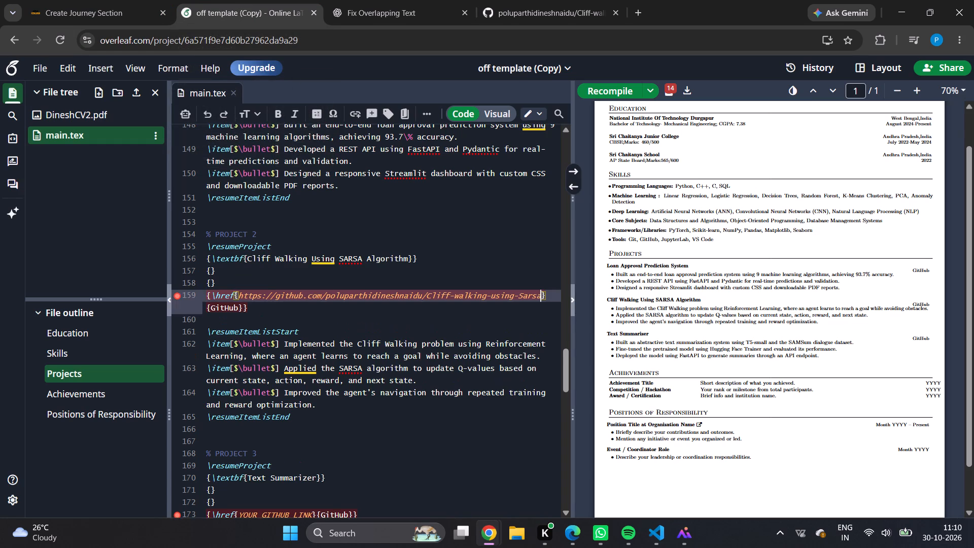
{"action": "scroll", "coordinate": [274, 296], "scroll_direction": "up", "scroll_amount": 3}
{"action": "scroll", "coordinate": [274, 296], "scroll_direction": "down", "scroll_amount": 2}
Back on GitHub, open the Text-Summarizer repository from the profile and copy its web address.
{"action": "left_click", "coordinate": [528, 0]}
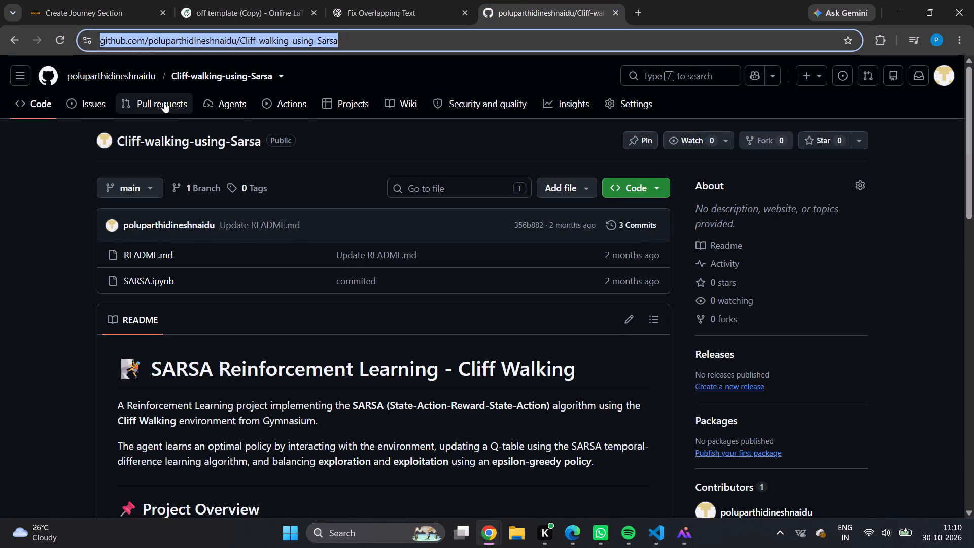
{"action": "scroll", "coordinate": [372, 144], "scroll_direction": "right", "scroll_amount": 6}
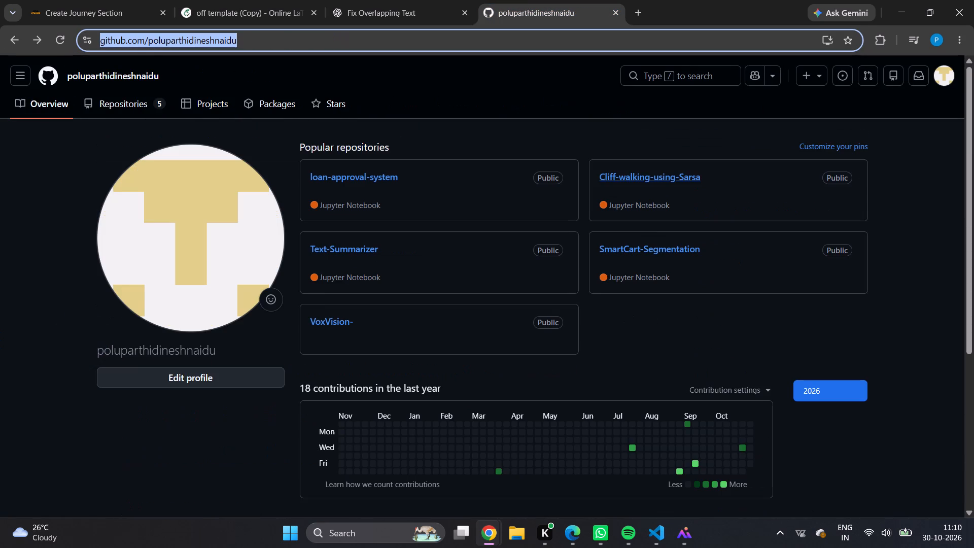
{"action": "left_click", "coordinate": [357, 244]}
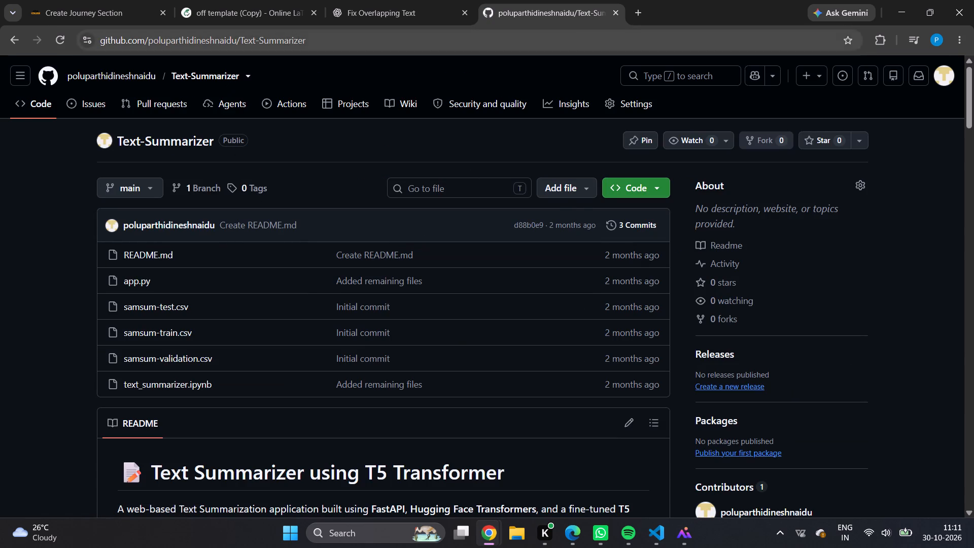
{"action": "left_click_drag", "start_coordinate": [319, 37], "coordinate": [86, 39]}
{"action": "key", "text": "ctrl+c"}
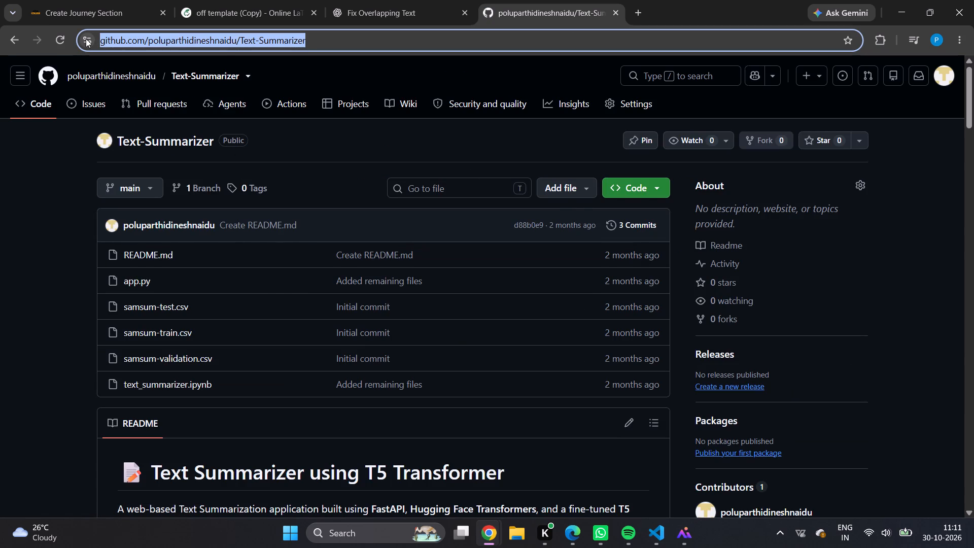
In Overleaf, replace the YOUR_GITHUB_LINK placeholder of Project 3 on line 173 with the copied Text-Summarizer address.
{"action": "left_click", "coordinate": [240, 0]}
{"action": "scroll", "coordinate": [276, 304], "scroll_direction": "down", "scroll_amount": 2}
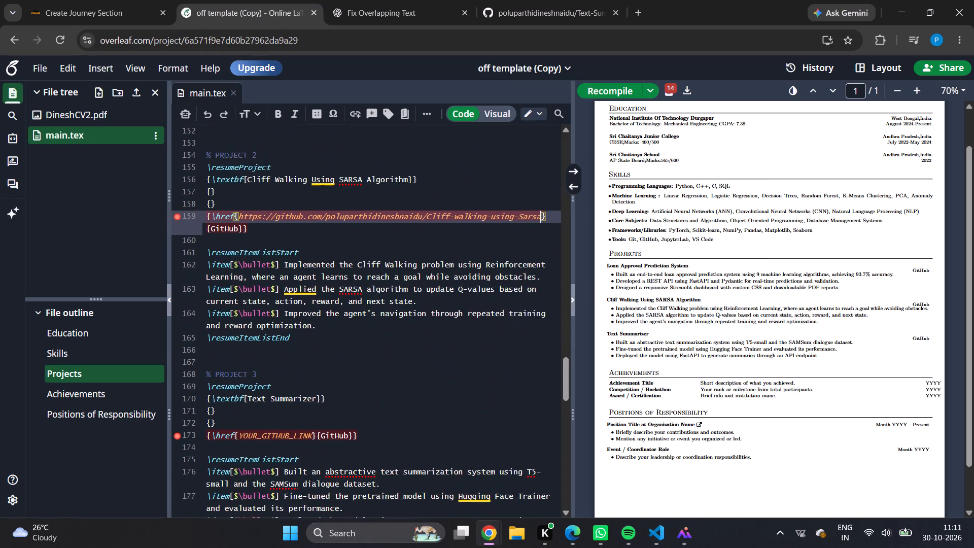
{"action": "scroll", "coordinate": [276, 304], "scroll_direction": "down", "scroll_amount": 2}
{"action": "double_click", "coordinate": [272, 383]}
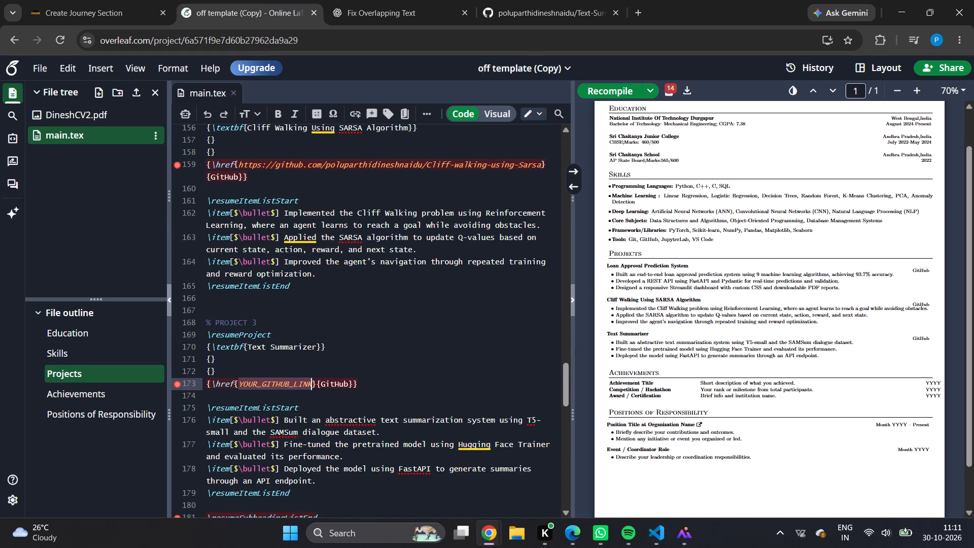
{"action": "key", "text": "ctrl+v"}
{"action": "scroll", "coordinate": [473, 356], "scroll_direction": "down", "scroll_amount": 1}
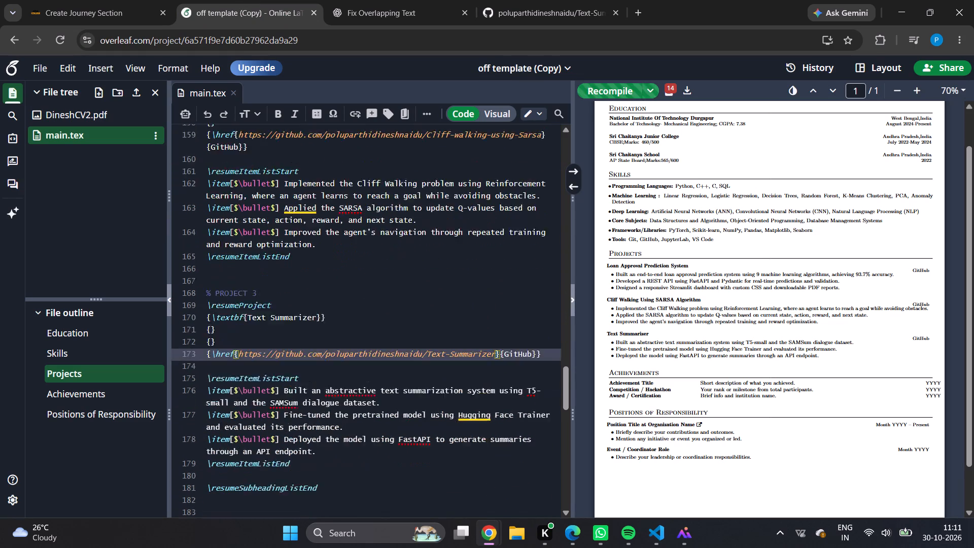
{"action": "scroll", "coordinate": [473, 356], "scroll_direction": "down", "scroll_amount": 1}
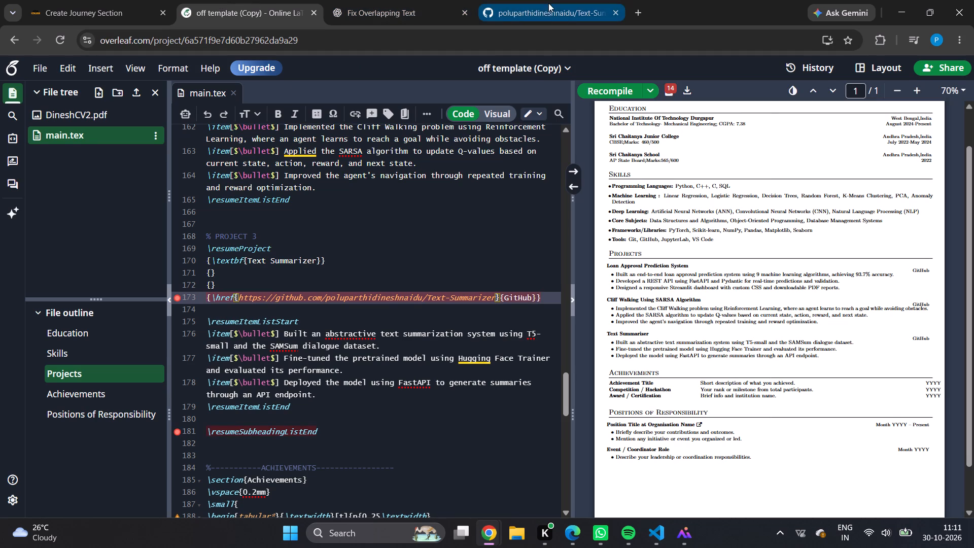
Switch to the older CV PDF in Edge, show its Projects section, and place its window side by side with Overleaf.
{"action": "key", "text": "alt+Tab"}
{"action": "scroll", "coordinate": [480, 210], "scroll_direction": "up", "scroll_amount": 1}
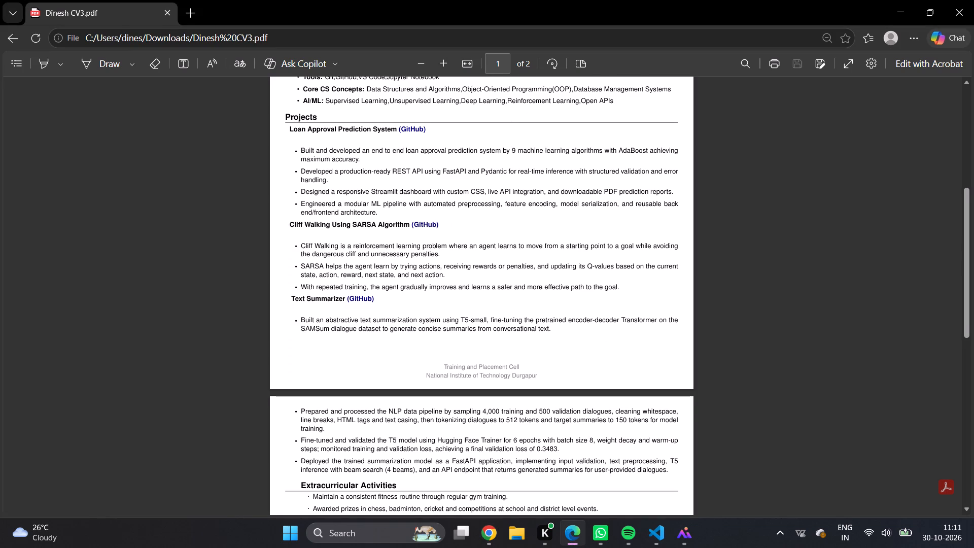
{"action": "scroll", "coordinate": [480, 210], "scroll_direction": "up", "scroll_amount": 1}
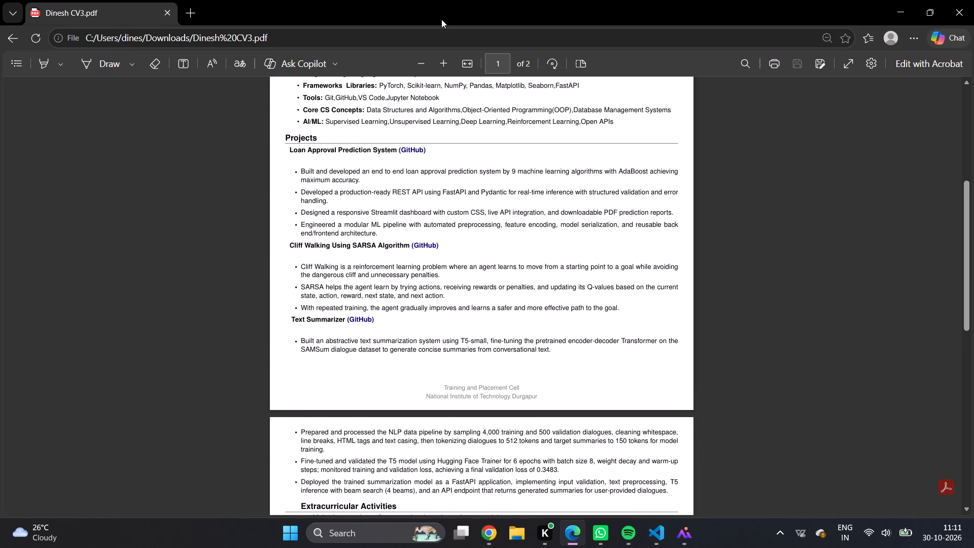
{"action": "left_click_drag", "start_coordinate": [442, 19], "coordinate": [342, 44]}
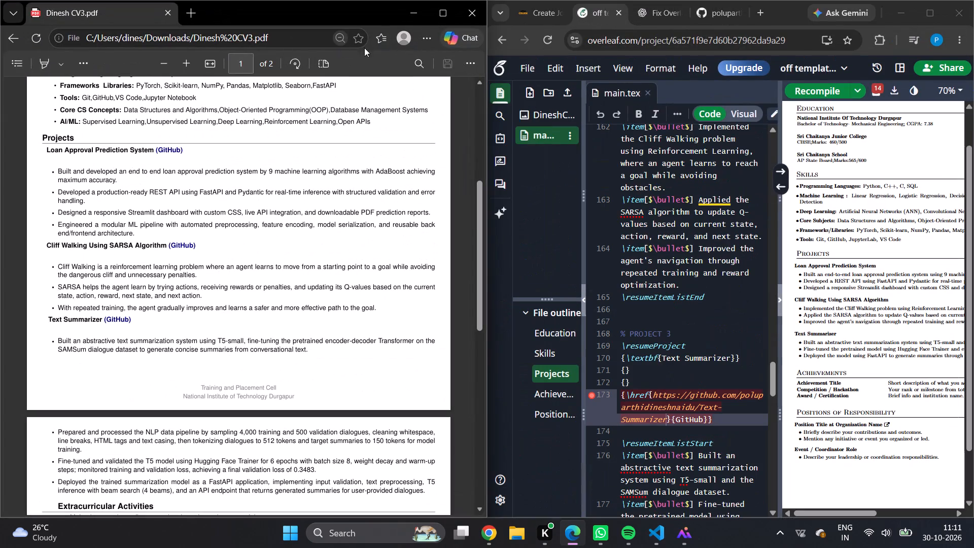
Compare the Projects code in main.tex with the older CV's project descriptions, focusing on the Loan Approval Prediction System entry.
{"action": "scroll", "coordinate": [675, 216], "scroll_direction": "up", "scroll_amount": 3}
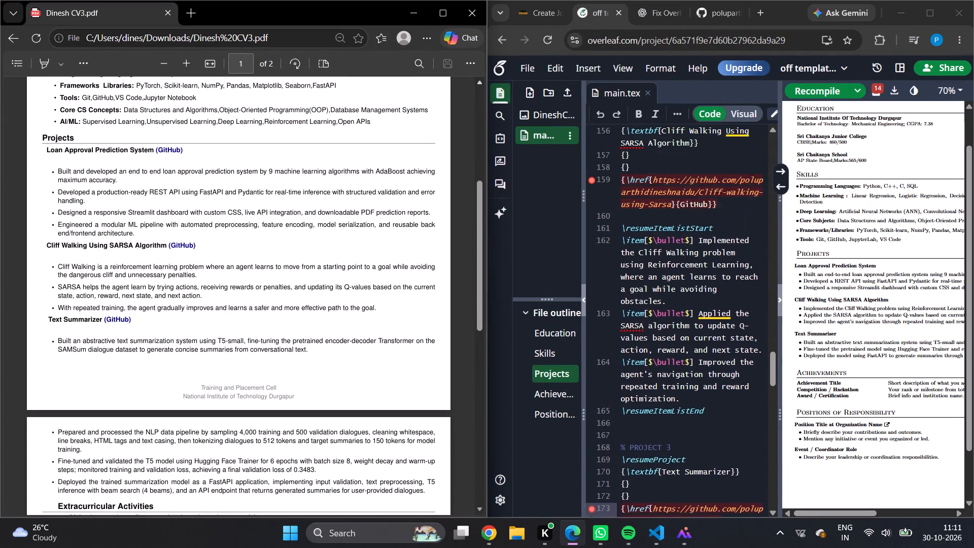
{"action": "scroll", "coordinate": [675, 216], "scroll_direction": "up", "scroll_amount": 5}
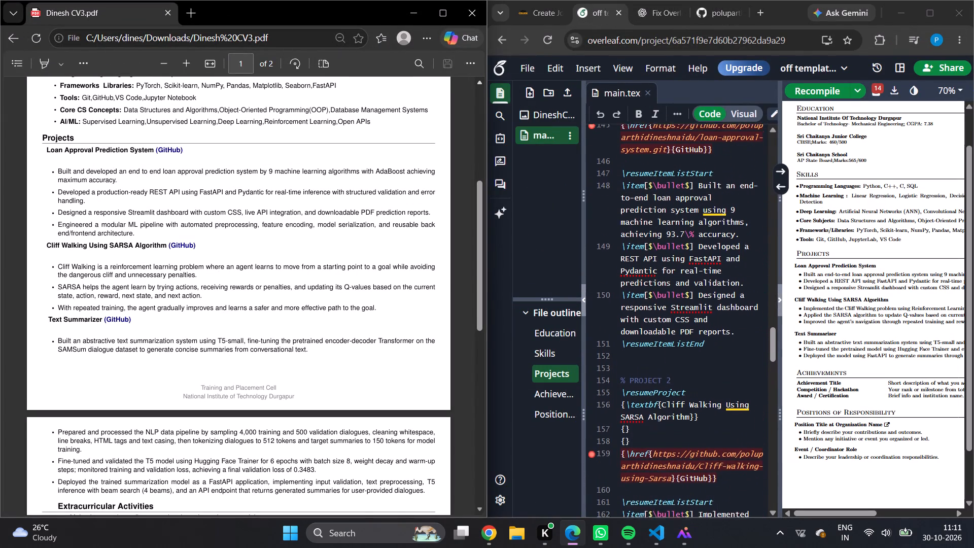
{"action": "scroll", "coordinate": [675, 216], "scroll_direction": "up", "scroll_amount": 4}
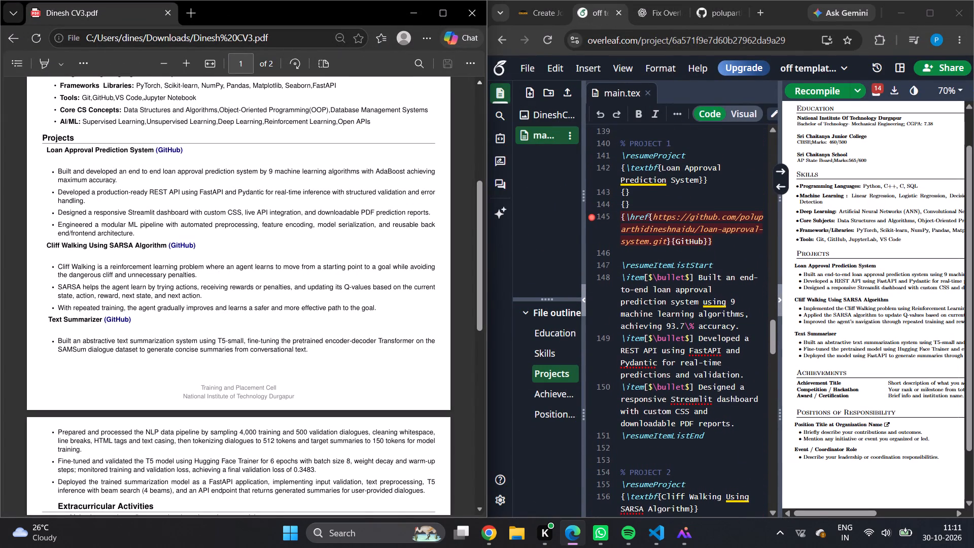
{"action": "scroll", "coordinate": [675, 216], "scroll_direction": "up", "scroll_amount": 5}
{"action": "scroll", "coordinate": [673, 196], "scroll_direction": "down", "scroll_amount": 1}
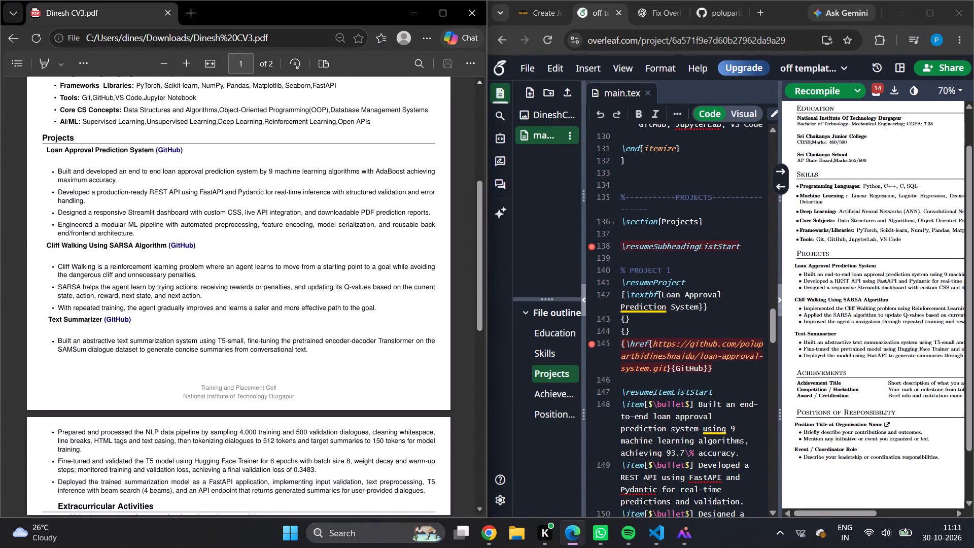
{"action": "scroll", "coordinate": [673, 196], "scroll_direction": "down", "scroll_amount": 3}
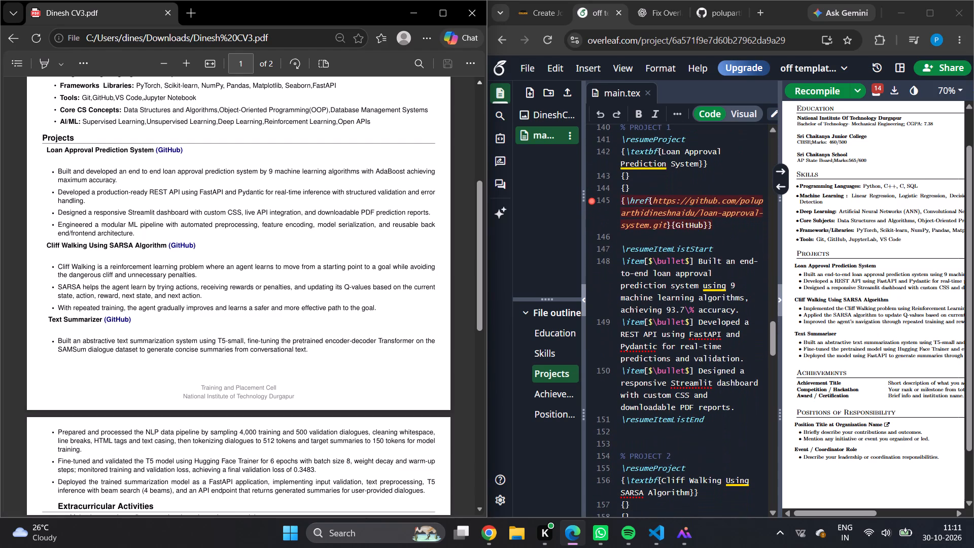
{"action": "scroll", "coordinate": [673, 196], "scroll_direction": "down", "scroll_amount": 2}
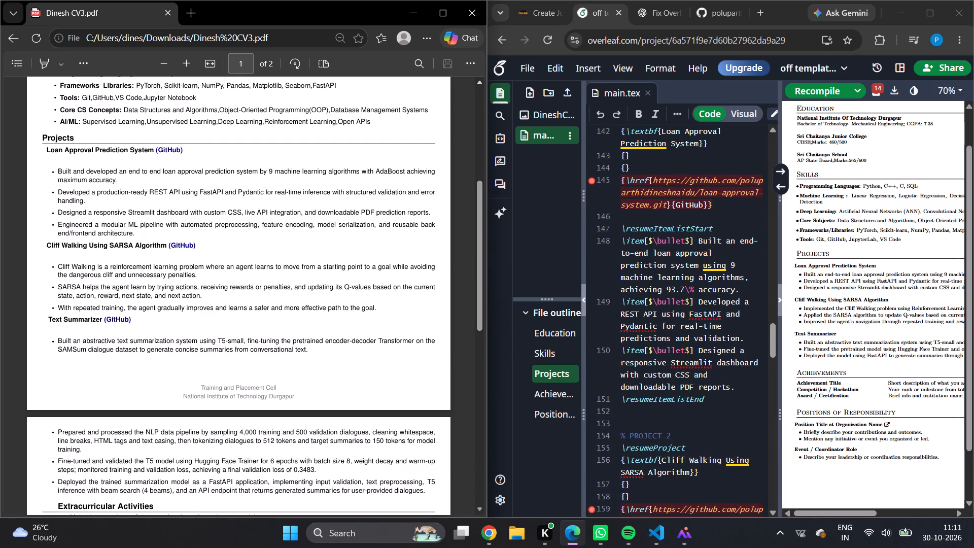
{"action": "scroll", "coordinate": [673, 196], "scroll_direction": "down", "scroll_amount": 1}
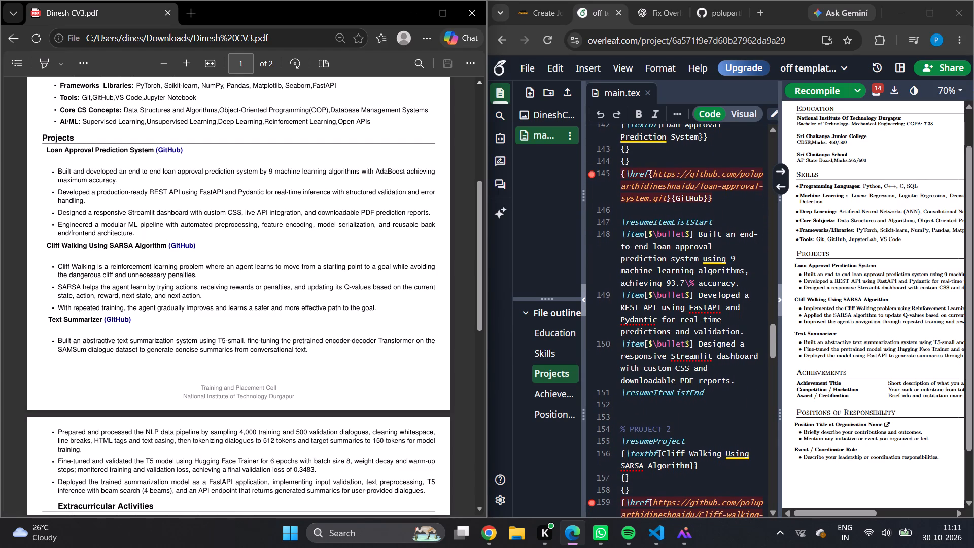
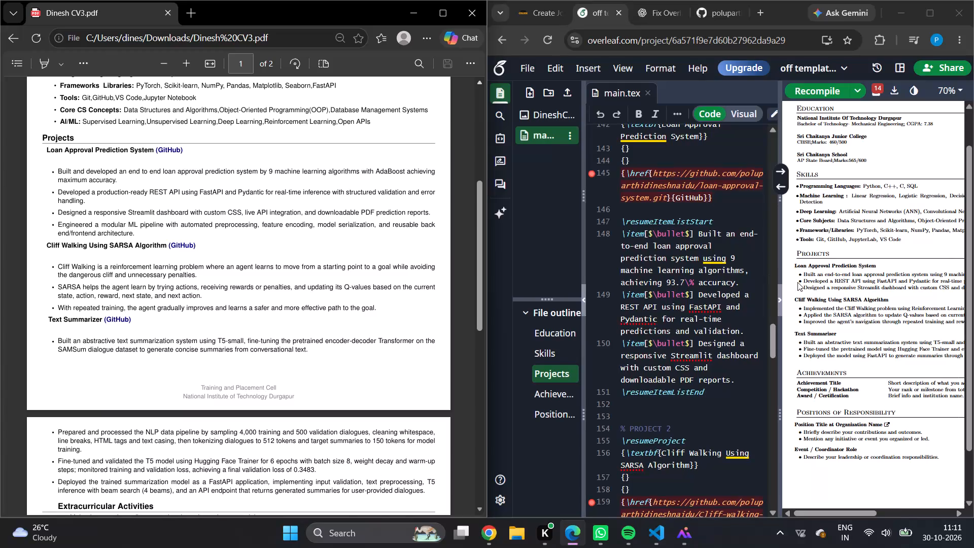
Copy the older CV's "Engineered a modular ML pipeline" bullet text into main.tex on a new line after the Streamlit dashboard item.
{"action": "scroll", "coordinate": [849, 299], "scroll_direction": "left", "scroll_amount": 4}
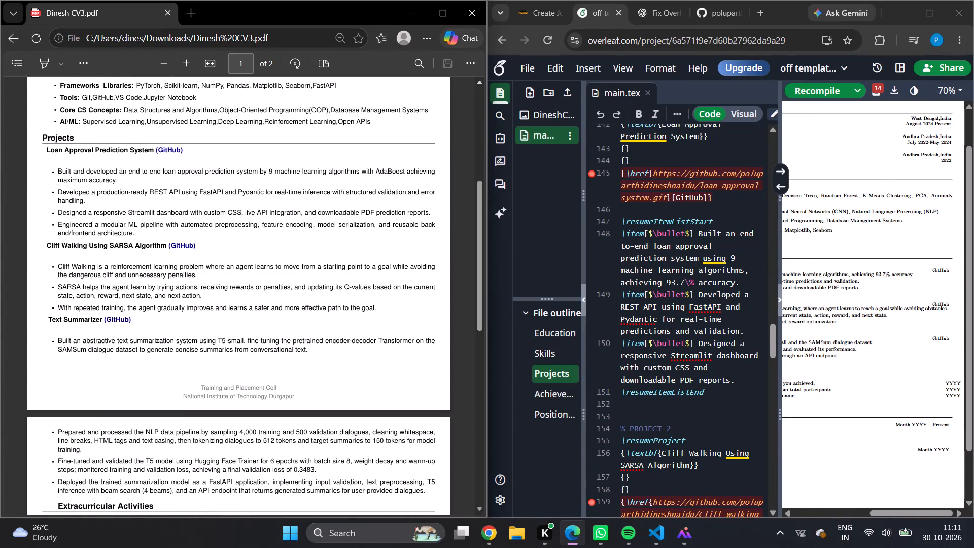
{"action": "scroll", "coordinate": [849, 299], "scroll_direction": "right", "scroll_amount": 2}
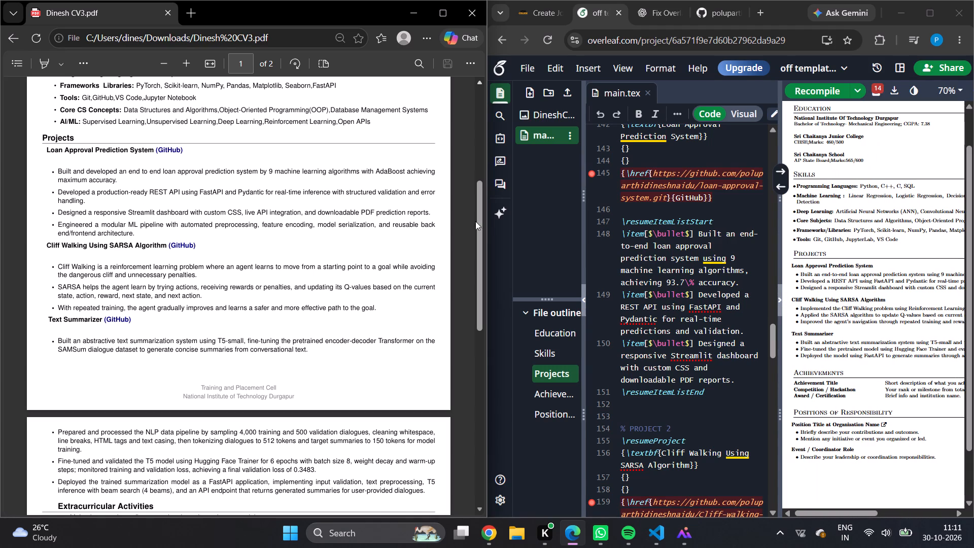
{"action": "left_click_drag", "start_coordinate": [55, 222], "coordinate": [147, 237]}
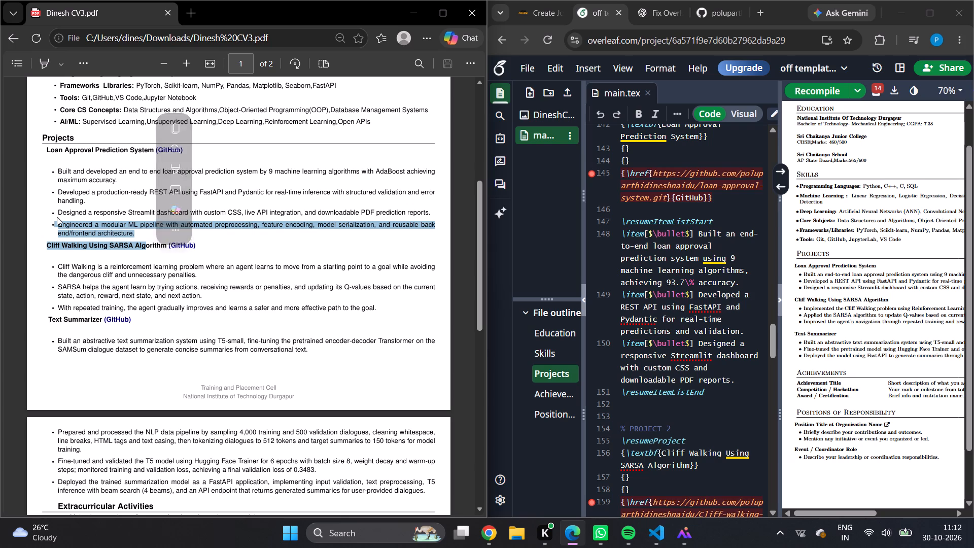
{"action": "left_click", "coordinate": [57, 217]}
{"action": "left_click_drag", "start_coordinate": [57, 222], "coordinate": [126, 227]}
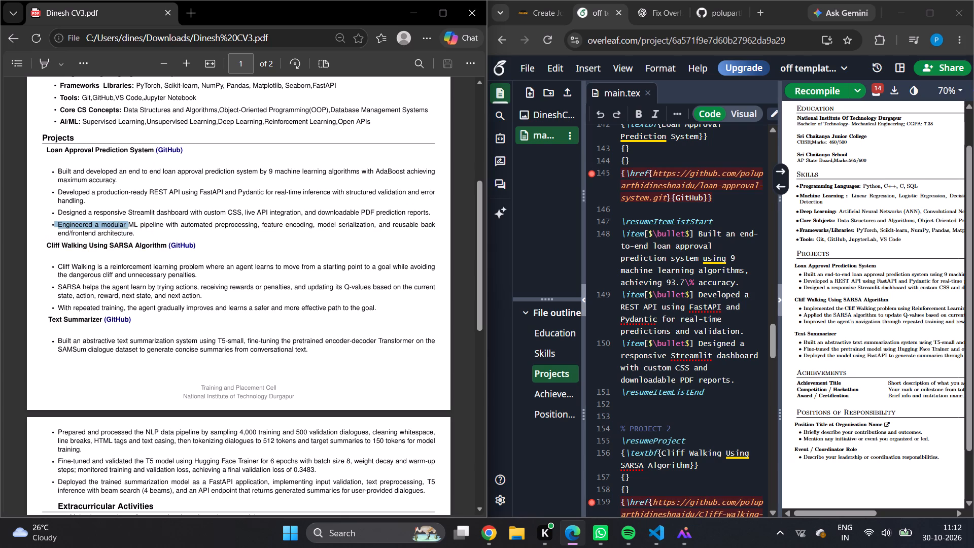
{"action": "left_click_drag", "start_coordinate": [126, 227], "coordinate": [132, 231]}
{"action": "key", "text": "ctrl+c"}
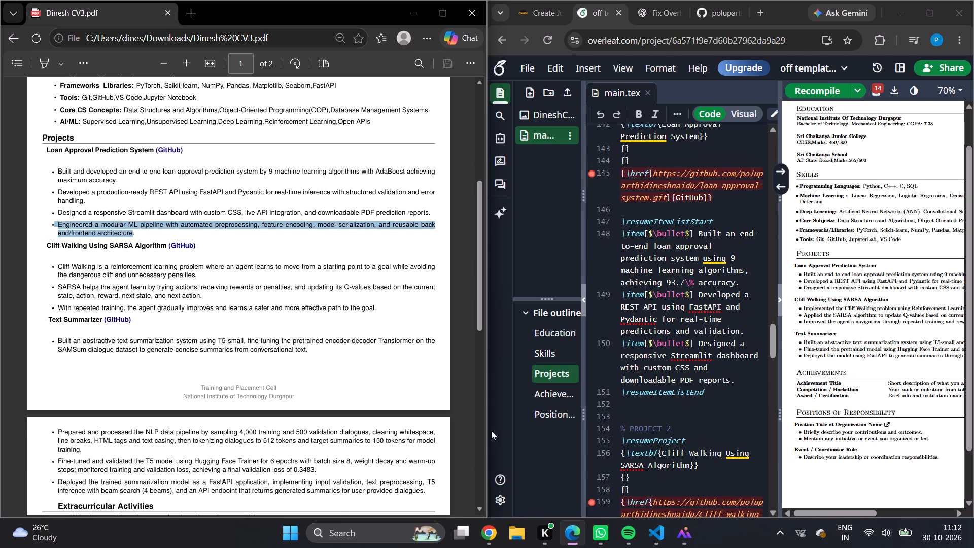
{"action": "left_click", "coordinate": [739, 379]}
{"action": "key", "text": "Return"}
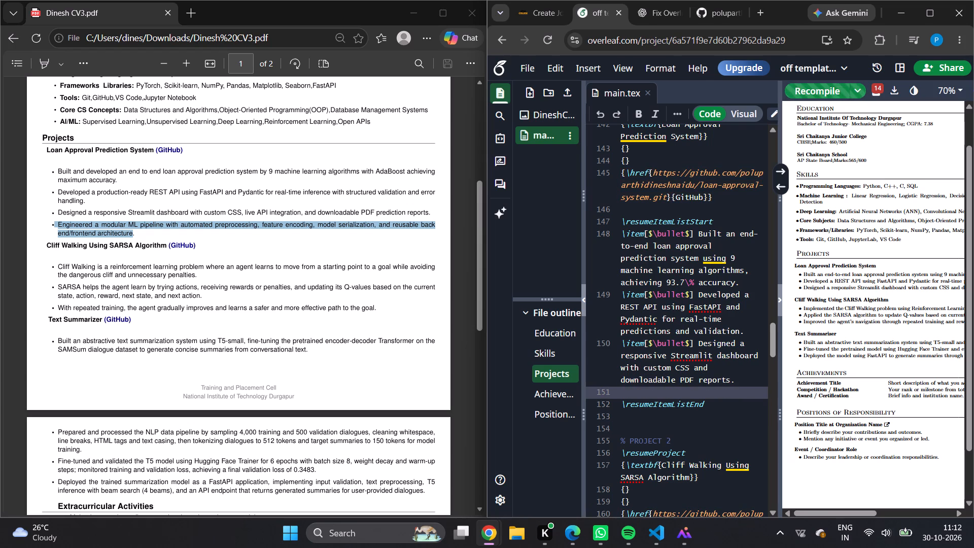
{"action": "key", "text": "ctrl+v"}
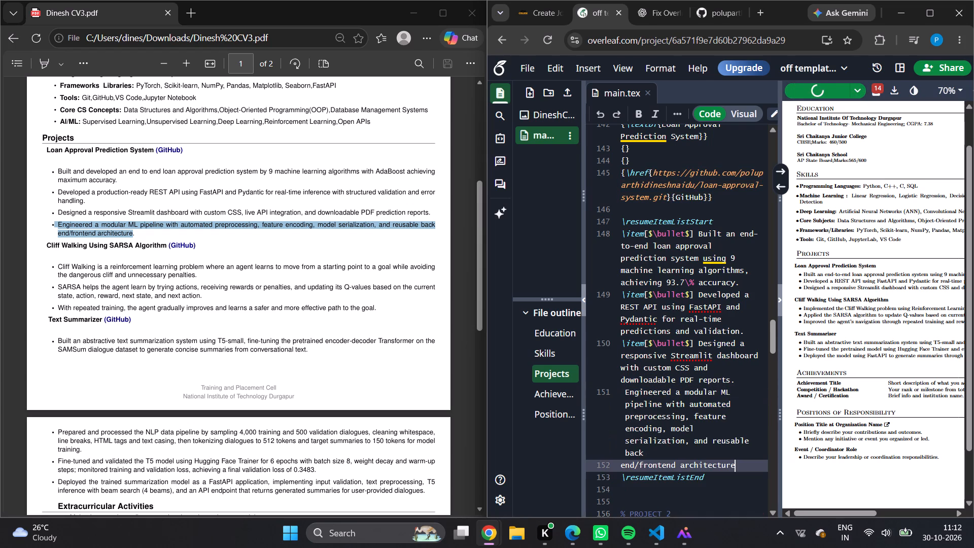
Turn the pasted pipeline text on line 151 into a list item with a copied \item[$\bullet$] prefix, leaving no space after it.
{"action": "left_click_drag", "start_coordinate": [620, 347], "coordinate": [685, 341]}
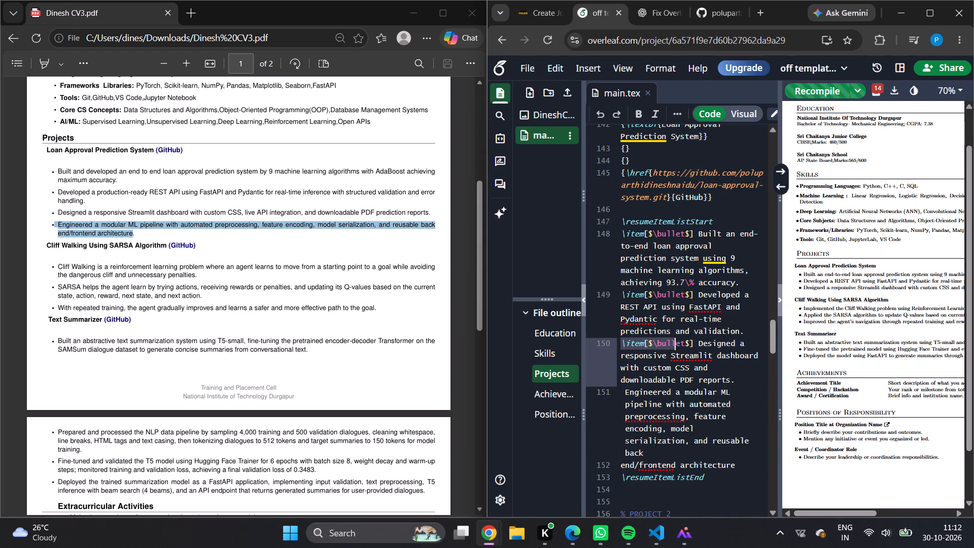
{"action": "left_click_drag", "start_coordinate": [685, 341], "coordinate": [694, 342]}
{"action": "key", "text": "ctrl+c"}
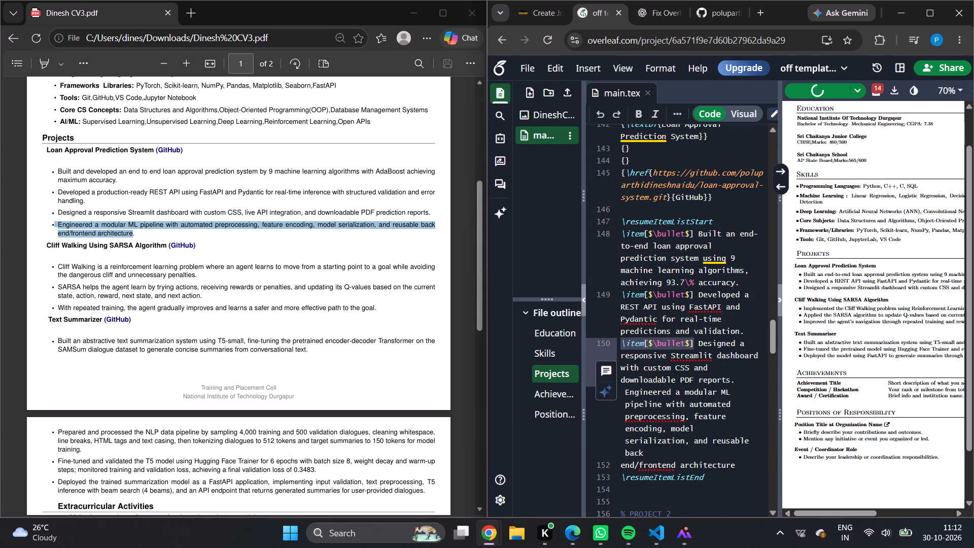
{"action": "left_click", "coordinate": [622, 381]}
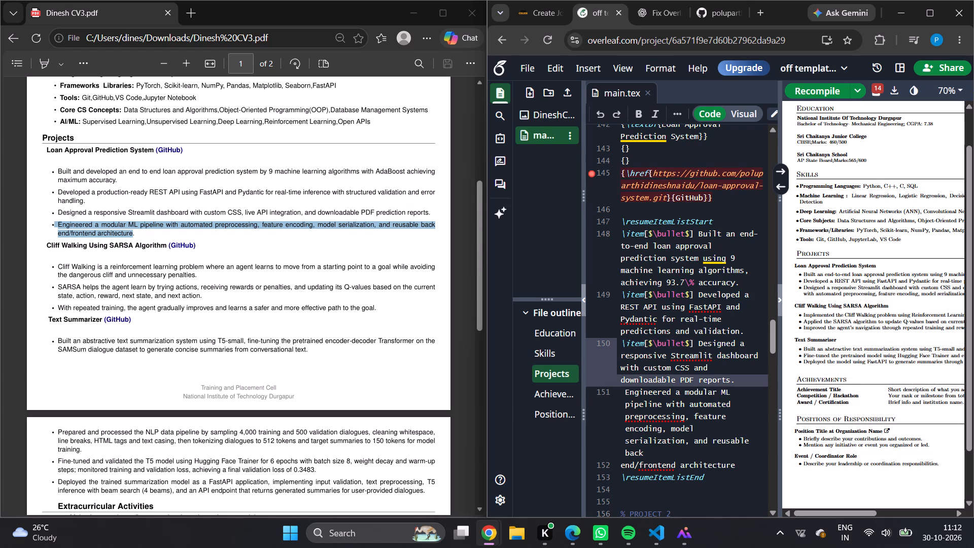
{"action": "left_click", "coordinate": [622, 390]}
{"action": "key", "text": "ctrl+v"}
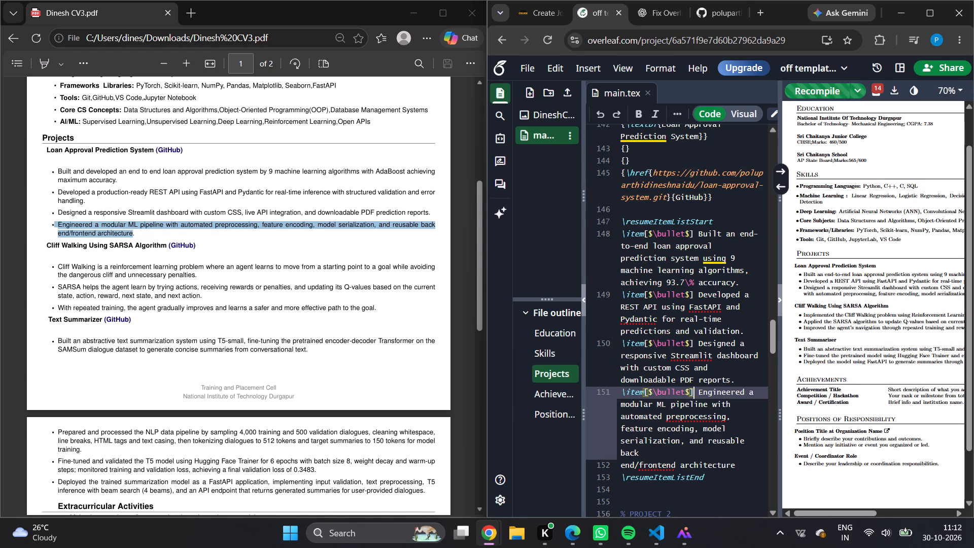
{"action": "key", "text": "Right"}
{"action": "key", "text": "BackSpace"}
Add "and error handling" after "validation" in the REST API bullet on line 149.
{"action": "scroll", "coordinate": [925, 301], "scroll_direction": "left", "scroll_amount": 4}
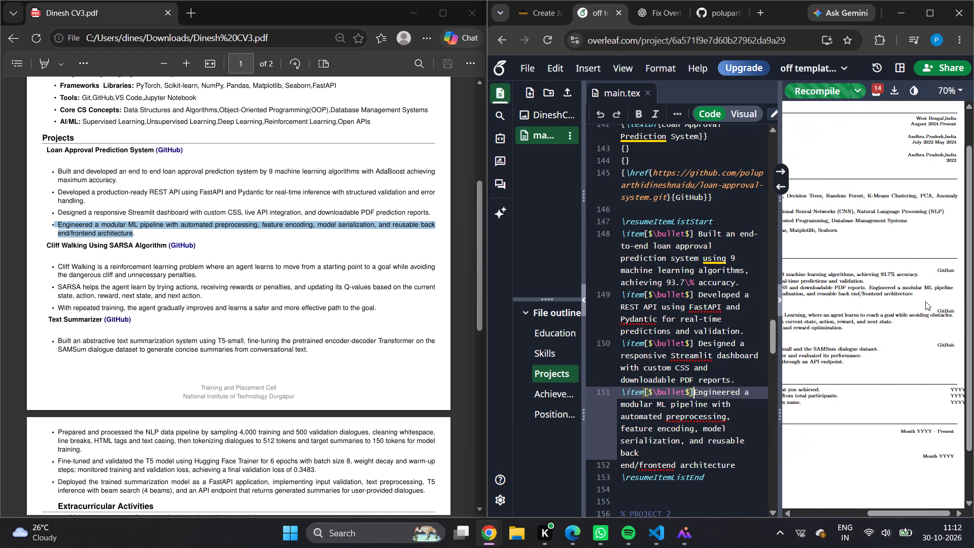
{"action": "scroll", "coordinate": [925, 301], "scroll_direction": "right", "scroll_amount": 1}
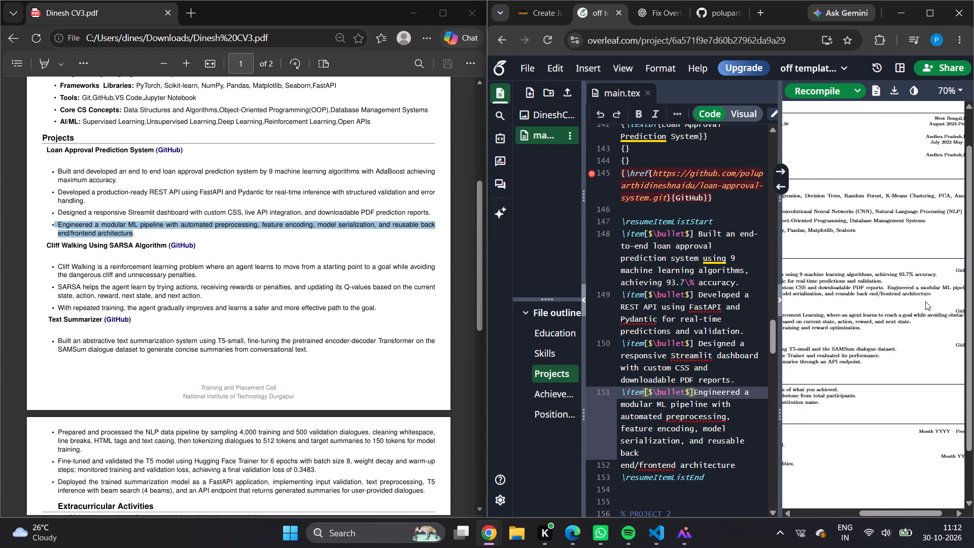
{"action": "scroll", "coordinate": [925, 301], "scroll_direction": "right", "scroll_amount": 2}
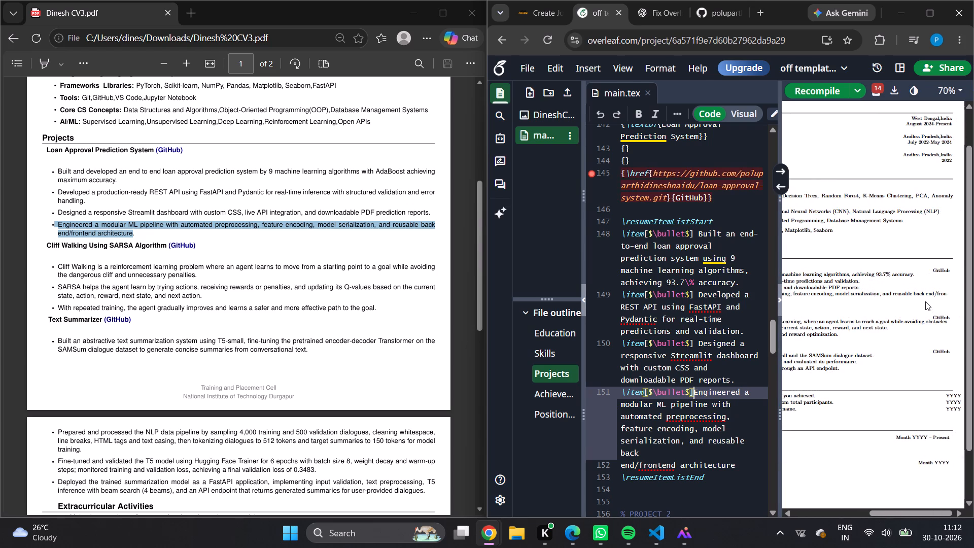
{"action": "scroll", "coordinate": [925, 301], "scroll_direction": "right", "scroll_amount": 1}
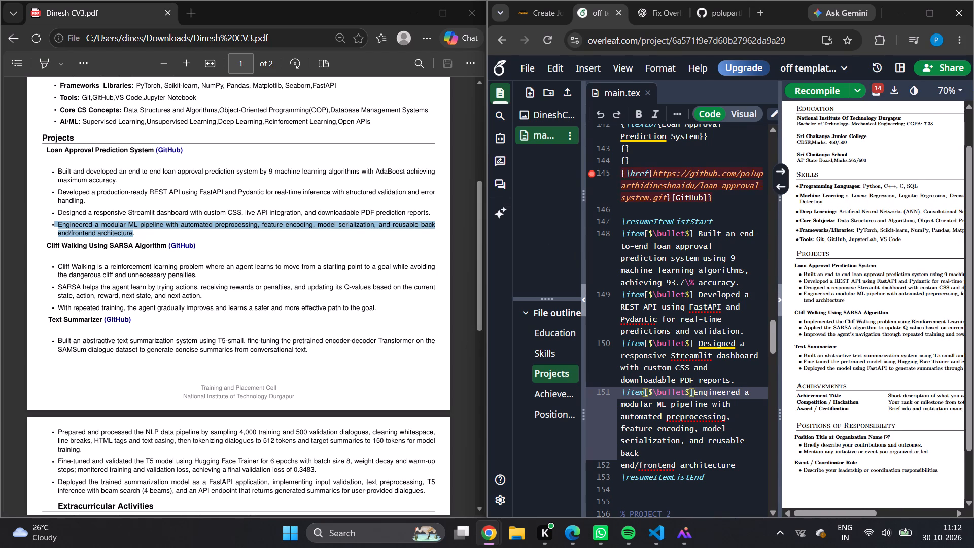
{"action": "left_click", "coordinate": [332, 241]}
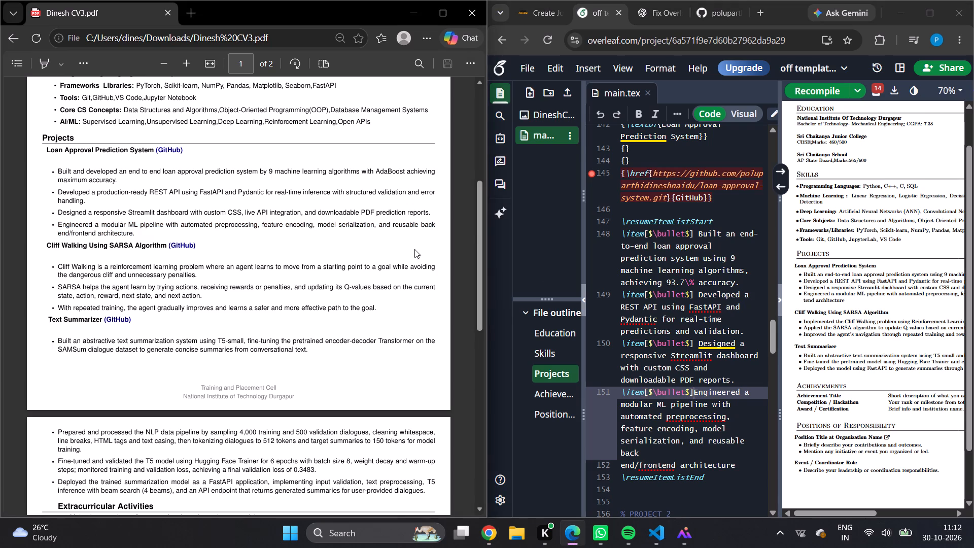
{"action": "scroll", "coordinate": [884, 344], "scroll_direction": "left", "scroll_amount": 3}
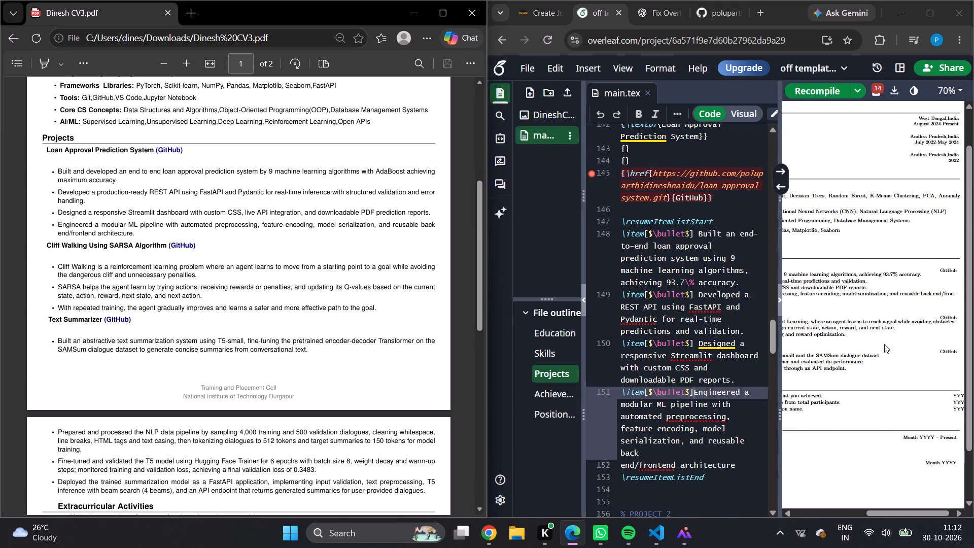
{"action": "left_click", "coordinate": [740, 329]}
{"action": "key", "text": "space"}
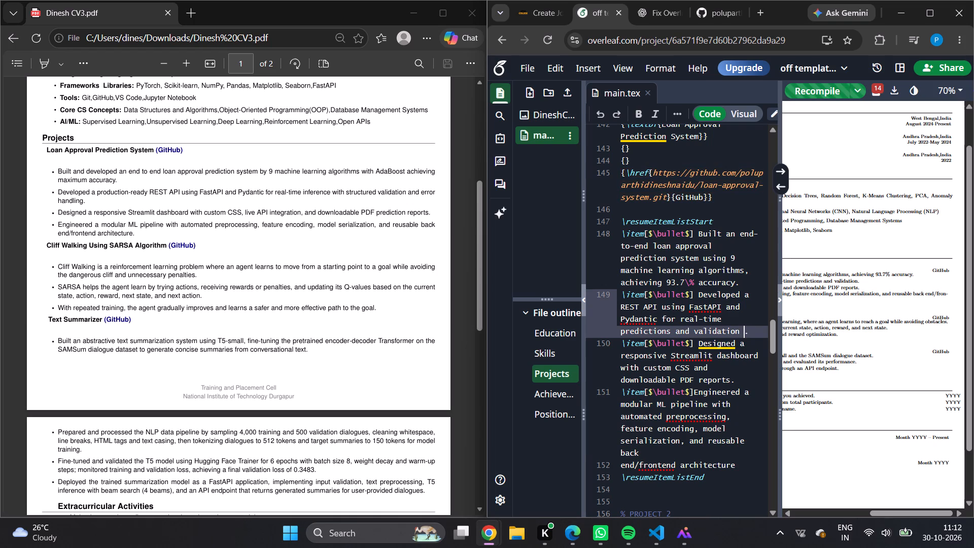
{"action": "type", "text": "and error handlinf"}
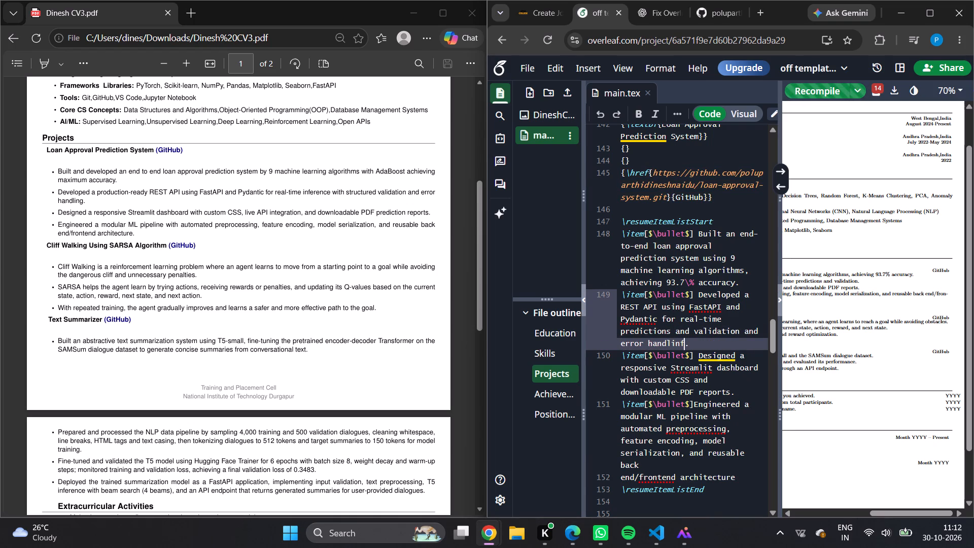
{"action": "key", "text": "BackSpace"}
{"action": "key", "text": "g"}
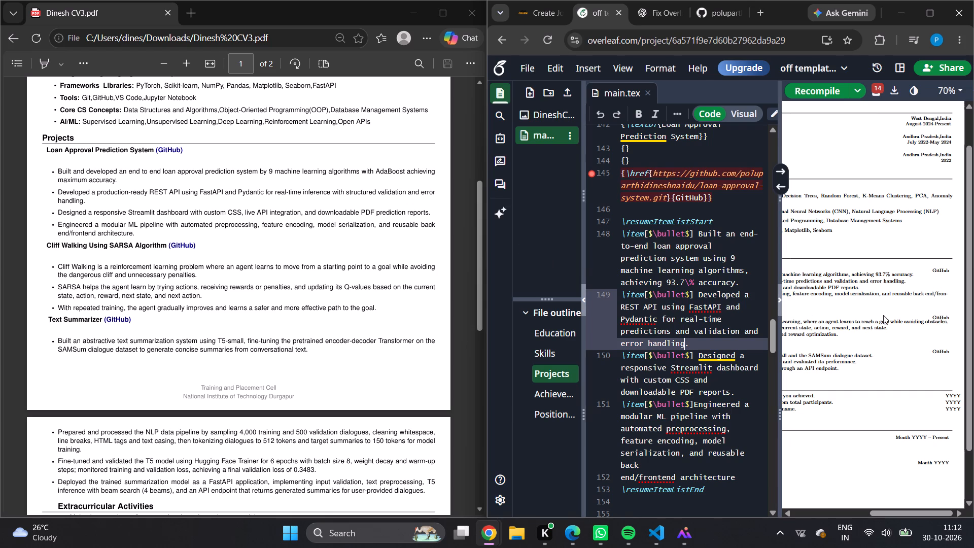
In the Streamlit dashboard bullet on line 150, insert ", lie API integration," after "custom CSS" and "prediction" before "reports".
{"action": "scroll", "coordinate": [868, 307], "scroll_direction": "right", "scroll_amount": 3}
{"action": "scroll", "coordinate": [868, 307], "scroll_direction": "left", "scroll_amount": 1}
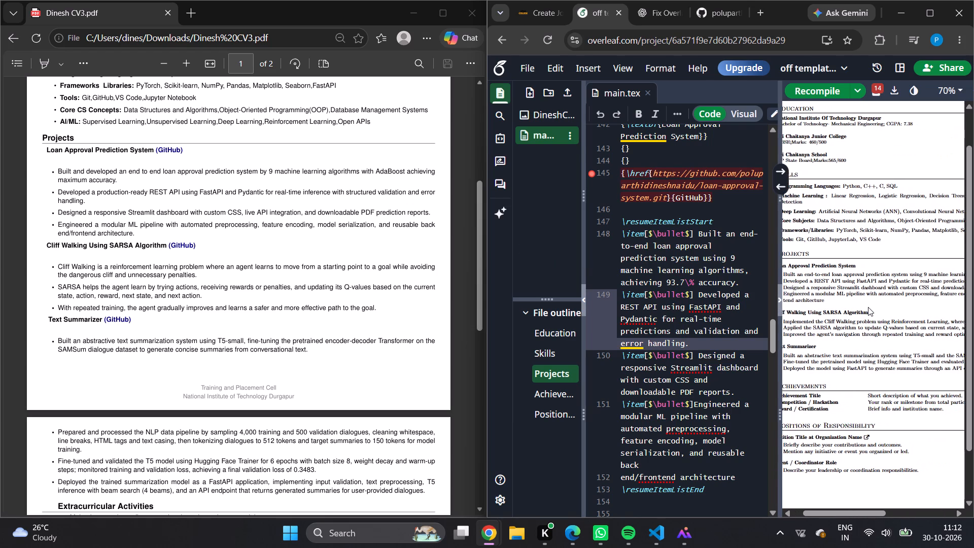
{"action": "scroll", "coordinate": [868, 307], "scroll_direction": "left", "scroll_amount": 1}
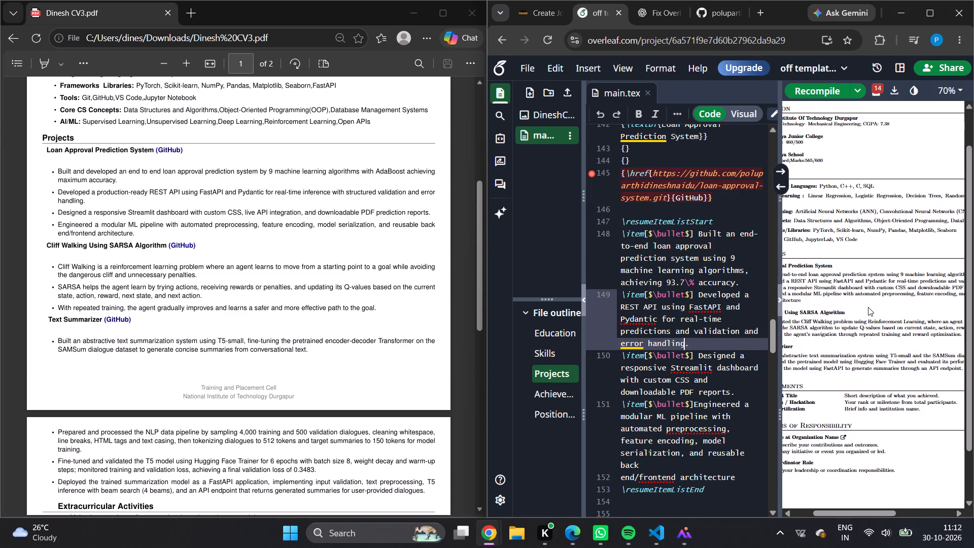
{"action": "scroll", "coordinate": [868, 307], "scroll_direction": "left", "scroll_amount": 1}
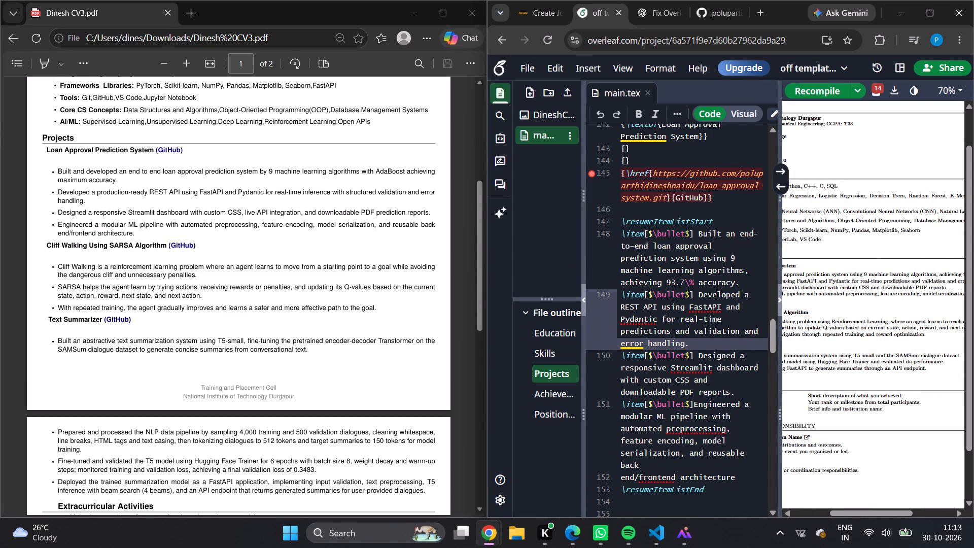
{"action": "left_click", "coordinate": [693, 379]}
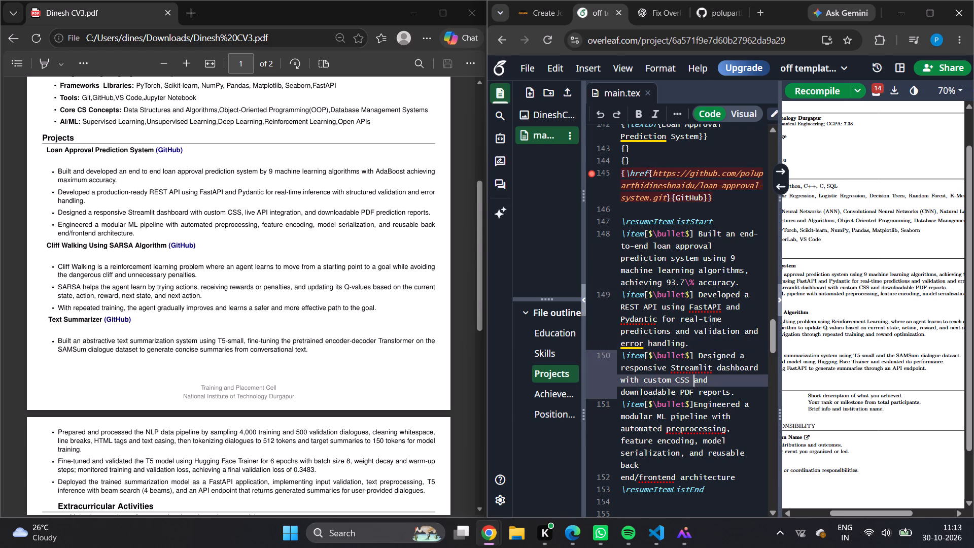
{"action": "key", "text": "BackSpace"}
{"action": "key", "text": "comma"}
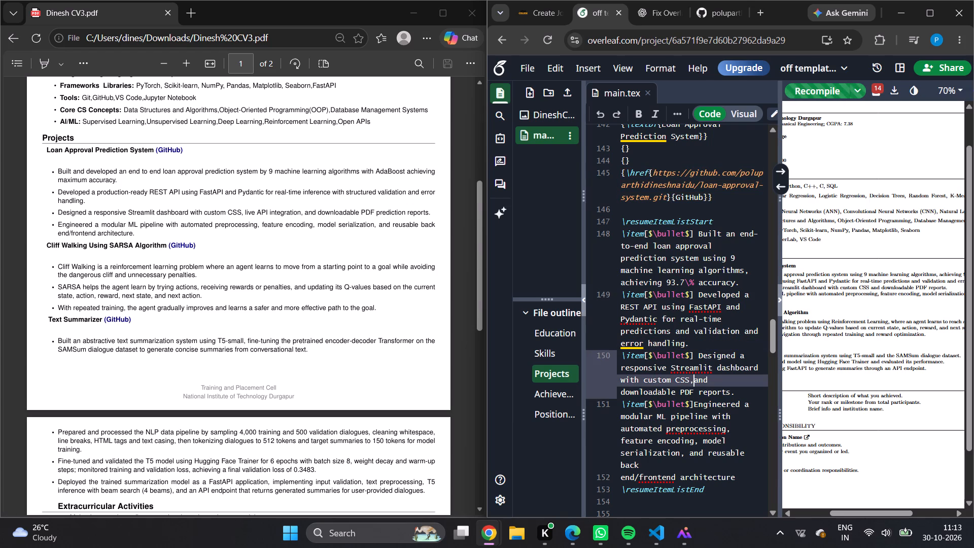
{"action": "key", "text": "space"}
{"action": "type", "text": "lie"}
{"action": "key", "text": "space"}
{"action": "type", "text": "API"}
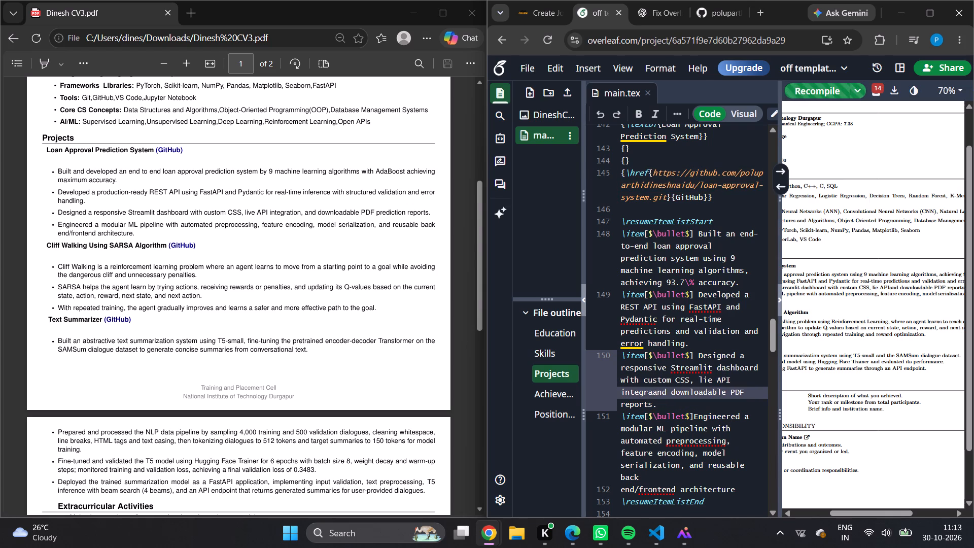
{"action": "key", "text": "t"}
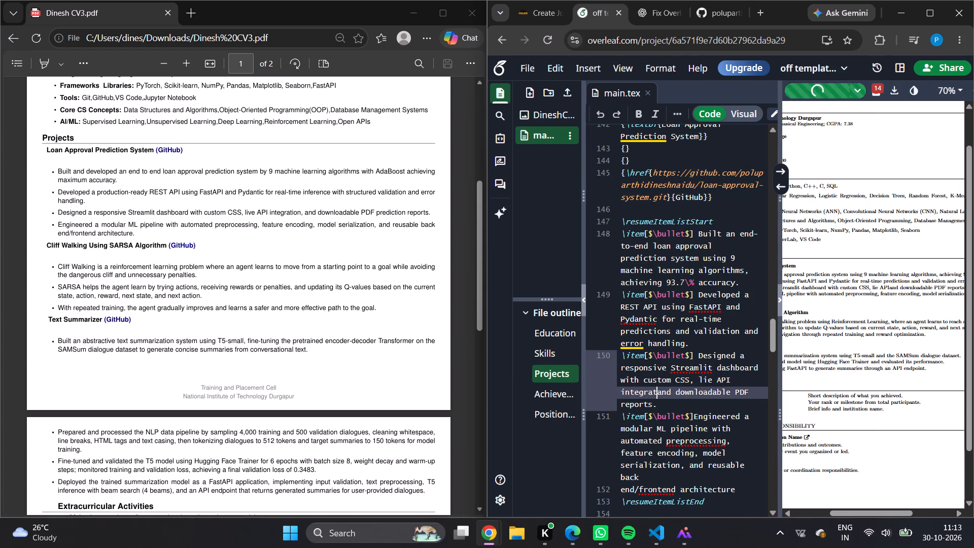
{"action": "type", "text": "ion"}
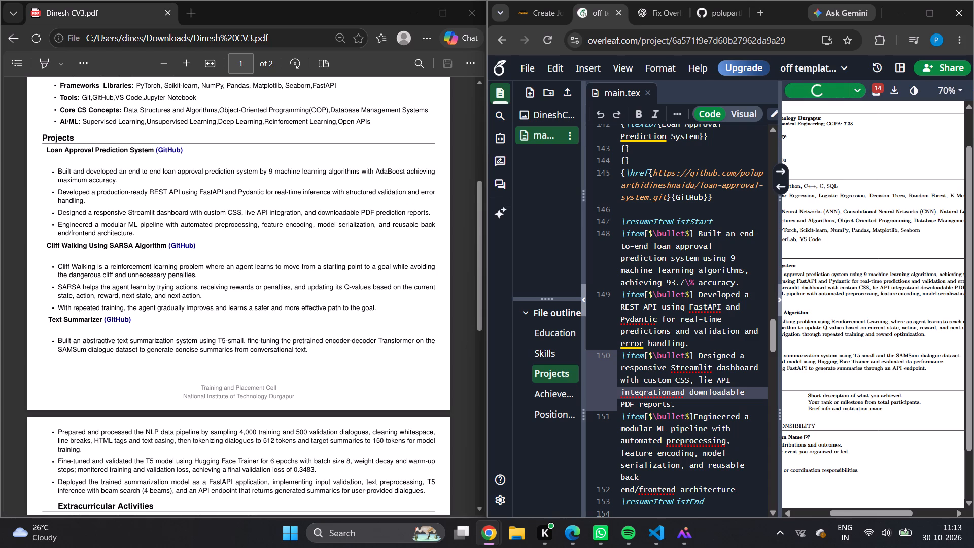
{"action": "key", "text": "comma"}
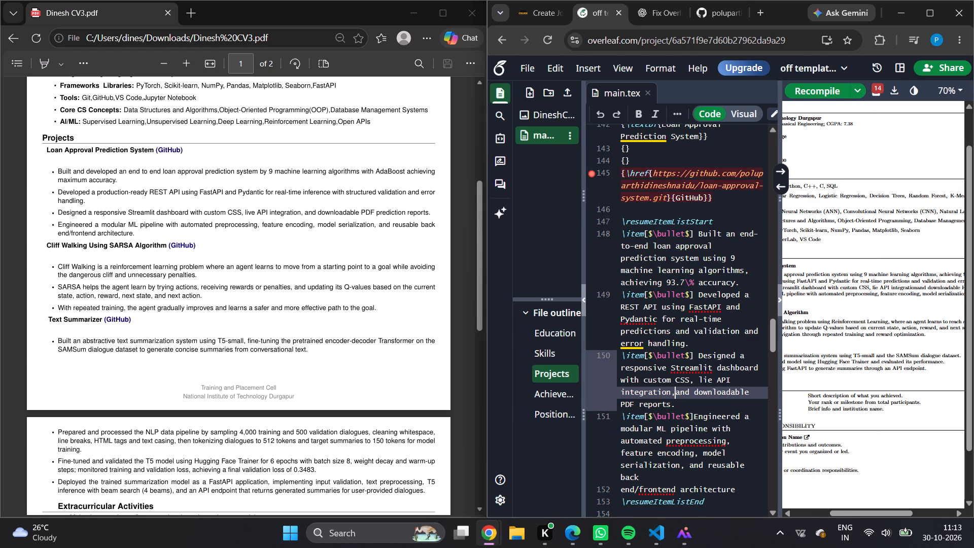
{"action": "left_click", "coordinate": [637, 405]}
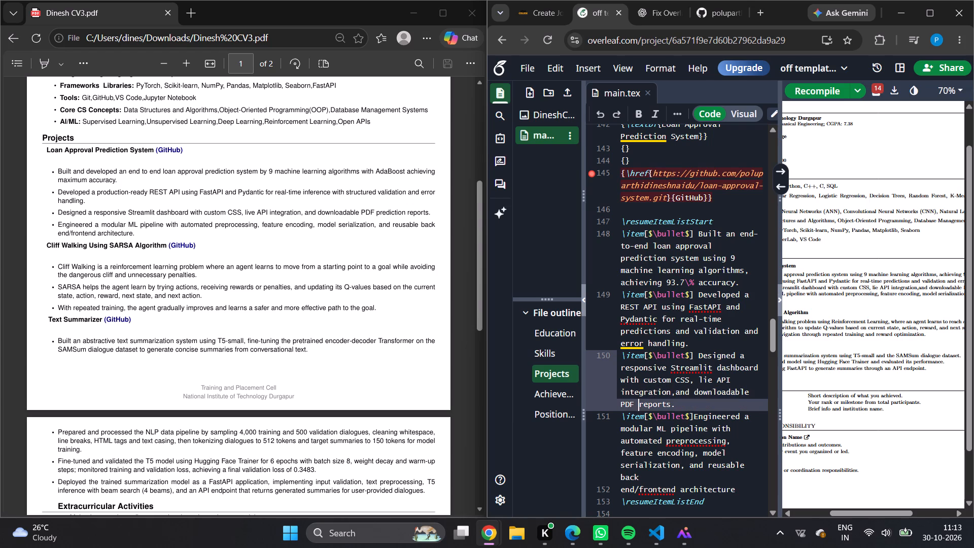
{"action": "type", "text": "prediction"}
{"action": "key", "text": "space"}
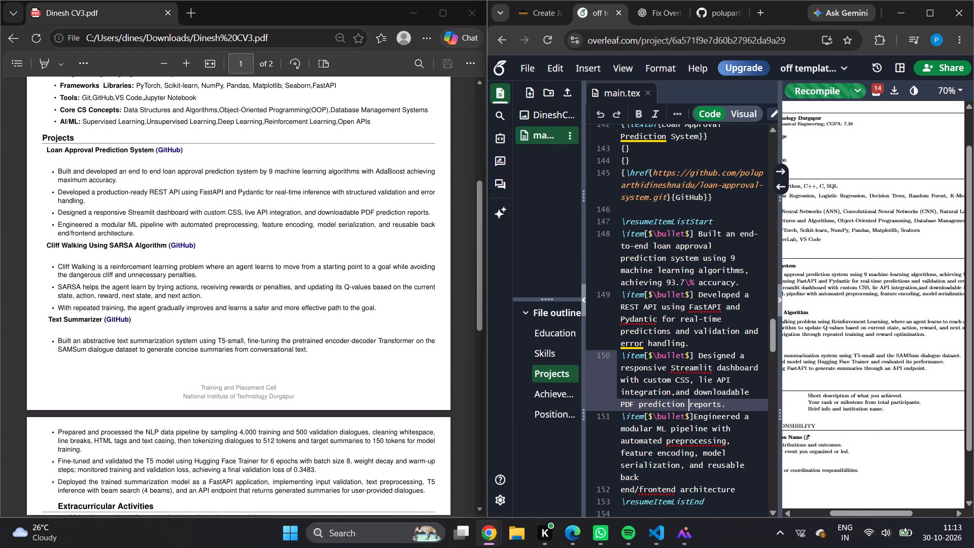
{"action": "scroll", "coordinate": [878, 333], "scroll_direction": "left", "scroll_amount": 3}
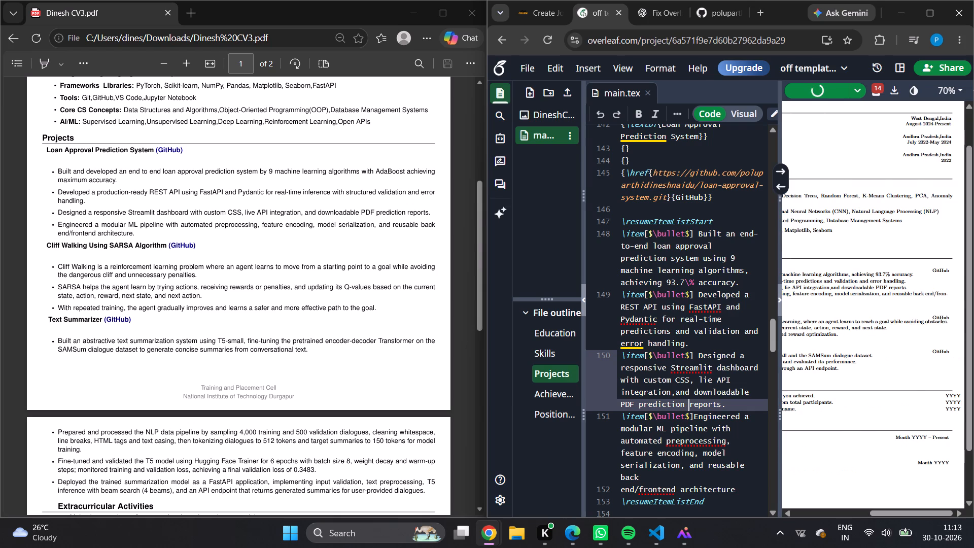
{"action": "scroll", "coordinate": [878, 333], "scroll_direction": "right", "scroll_amount": 3}
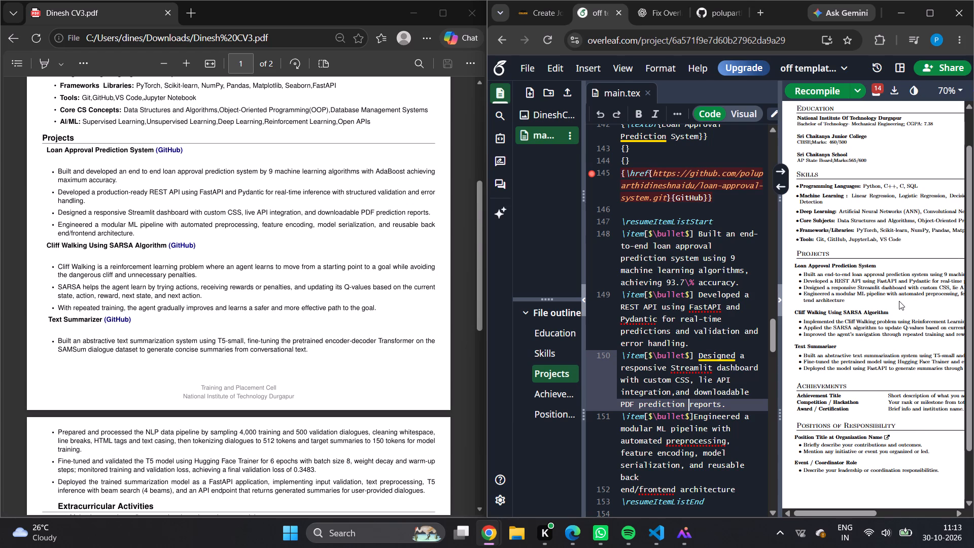
{"action": "scroll", "coordinate": [899, 301], "scroll_direction": "left", "scroll_amount": 1}
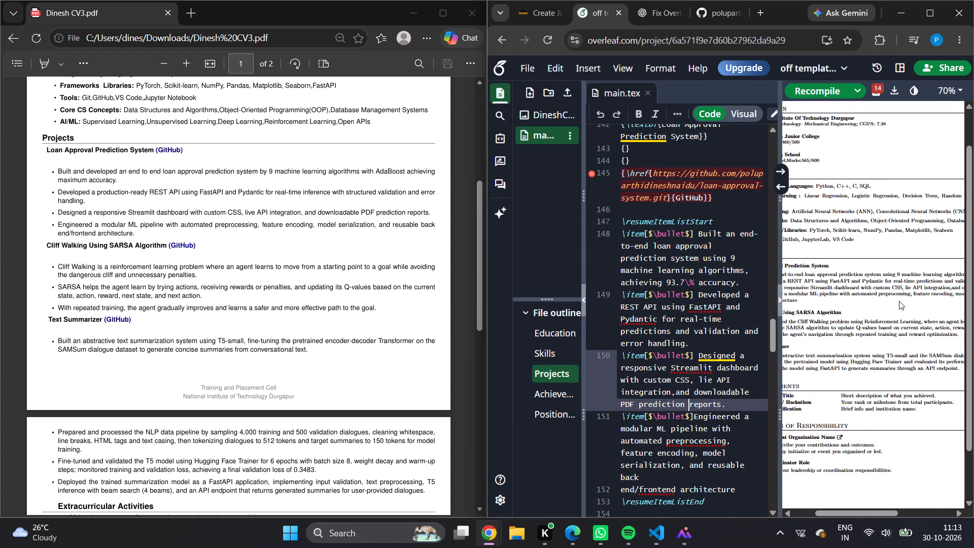
In the loan approval bullet on line 148, replace the comma after "machine learning algorithms" with " with AdaBoost".
{"action": "scroll", "coordinate": [899, 301], "scroll_direction": "left", "scroll_amount": 2}
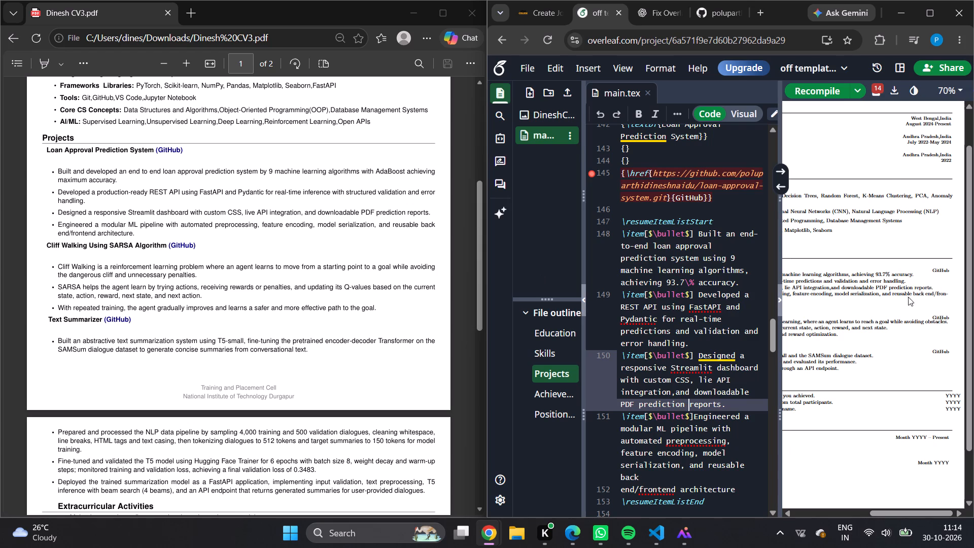
{"action": "scroll", "coordinate": [862, 306], "scroll_direction": "right", "scroll_amount": 2}
{"action": "scroll", "coordinate": [862, 306], "scroll_direction": "left", "scroll_amount": 1}
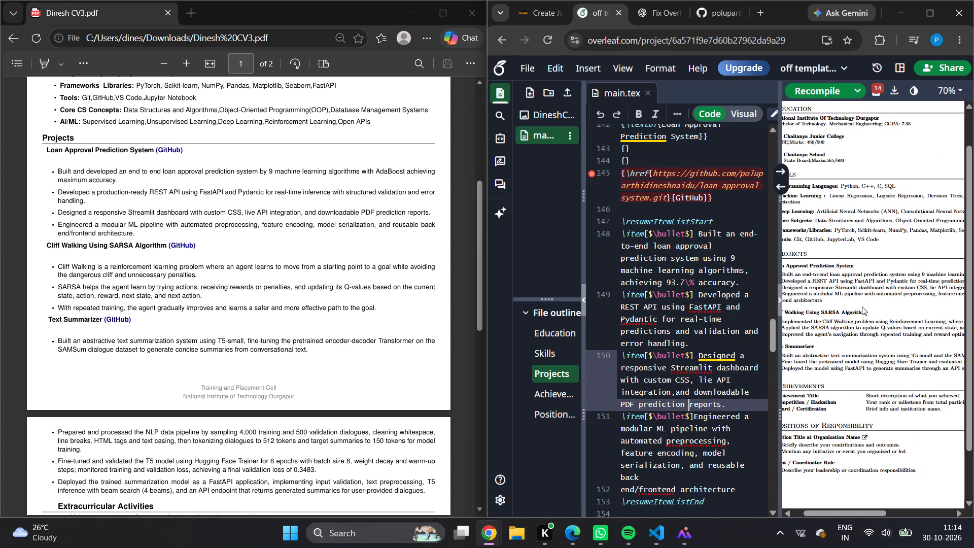
{"action": "scroll", "coordinate": [862, 306], "scroll_direction": "left", "scroll_amount": 5}
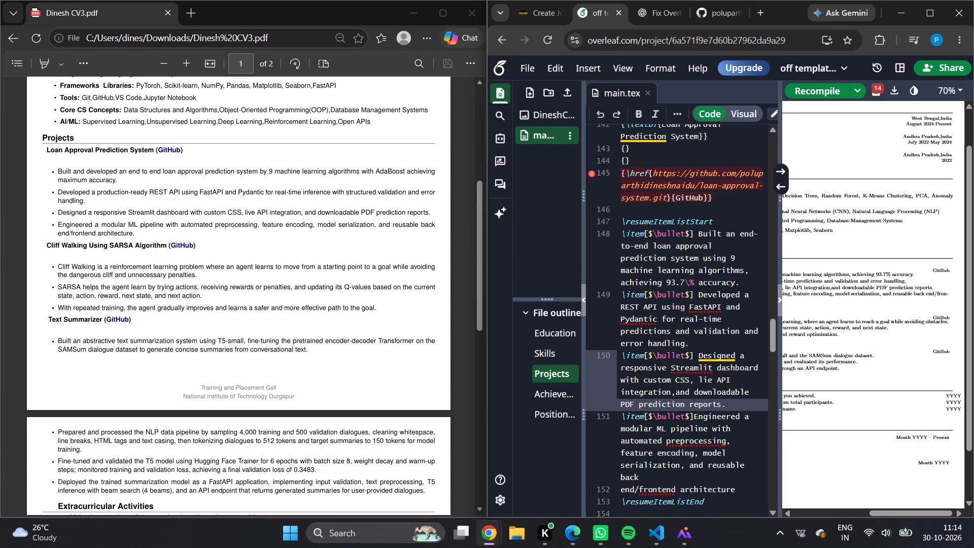
{"action": "left_click", "coordinate": [751, 273]}
{"action": "key", "text": "BackSpace"}
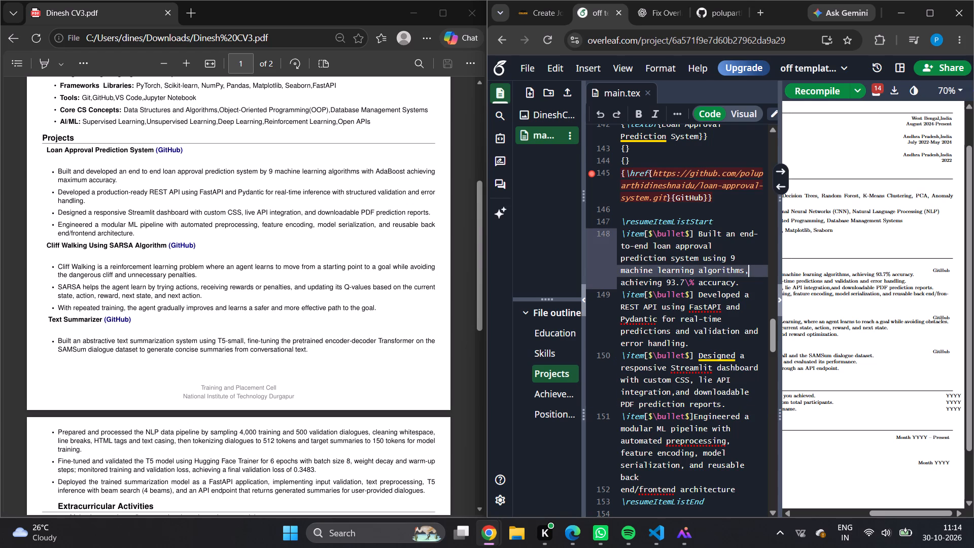
{"action": "key", "text": "space"}
{"action": "type", "text": "with"}
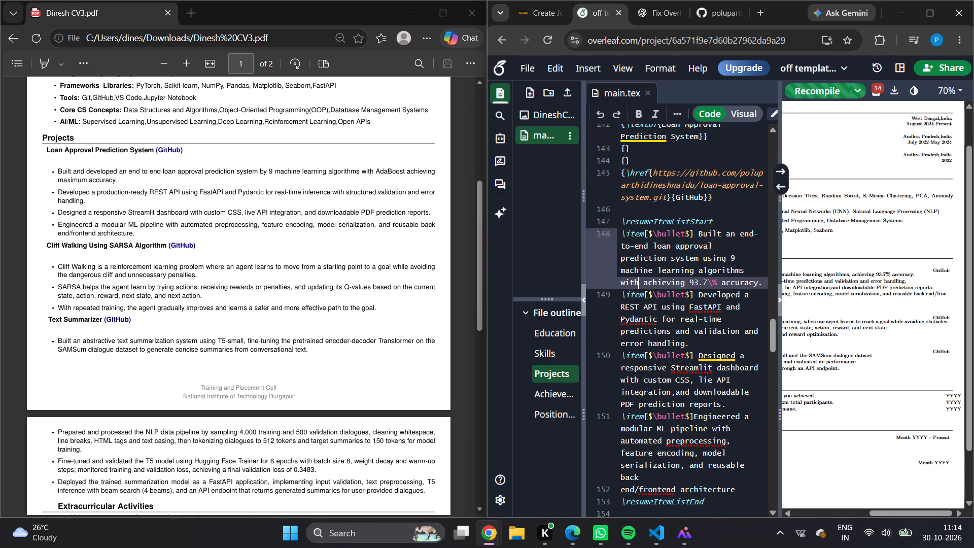
{"action": "key", "text": "a"}
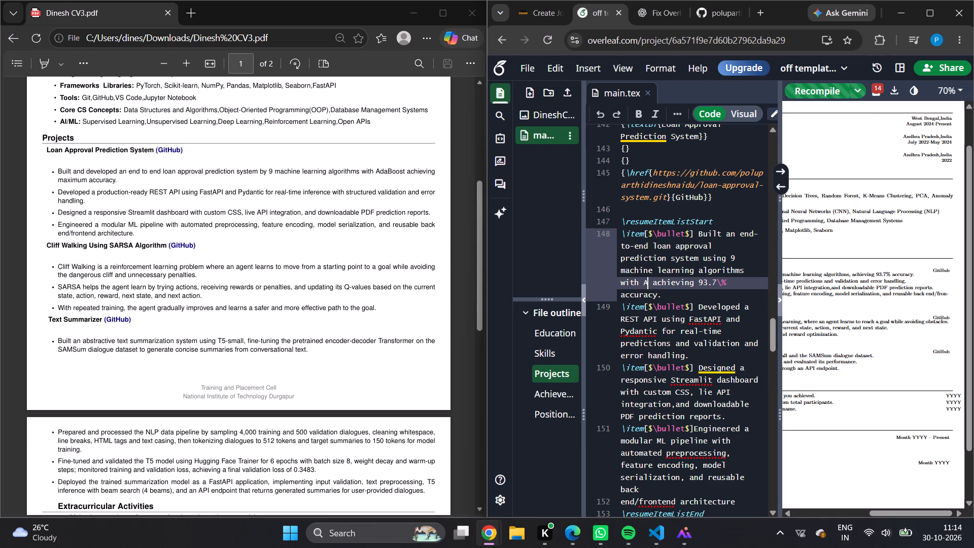
{"action": "type", "text": "da"}
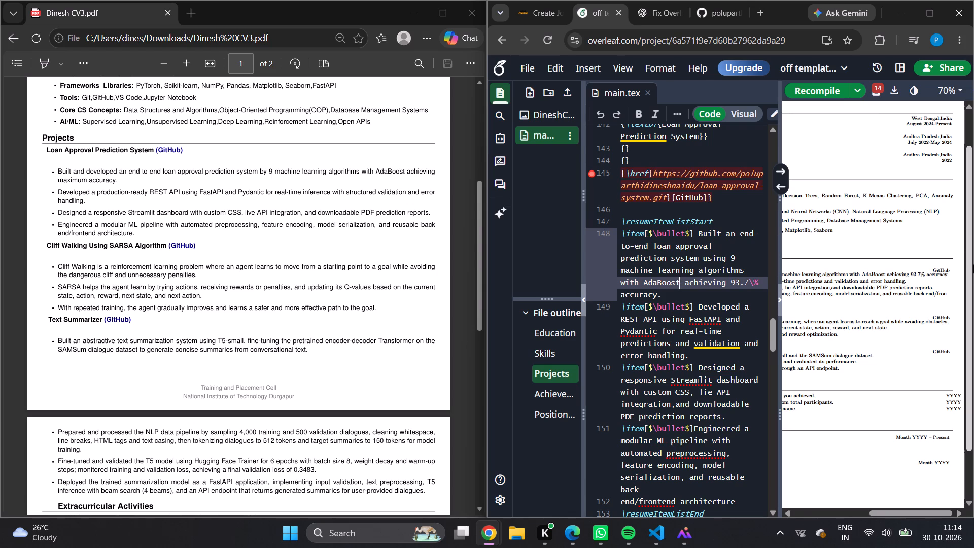
In the REST API bullet on line 149, insert "interference with structured" after "real-time".
{"action": "scroll", "coordinate": [878, 279], "scroll_direction": "right", "scroll_amount": 2}
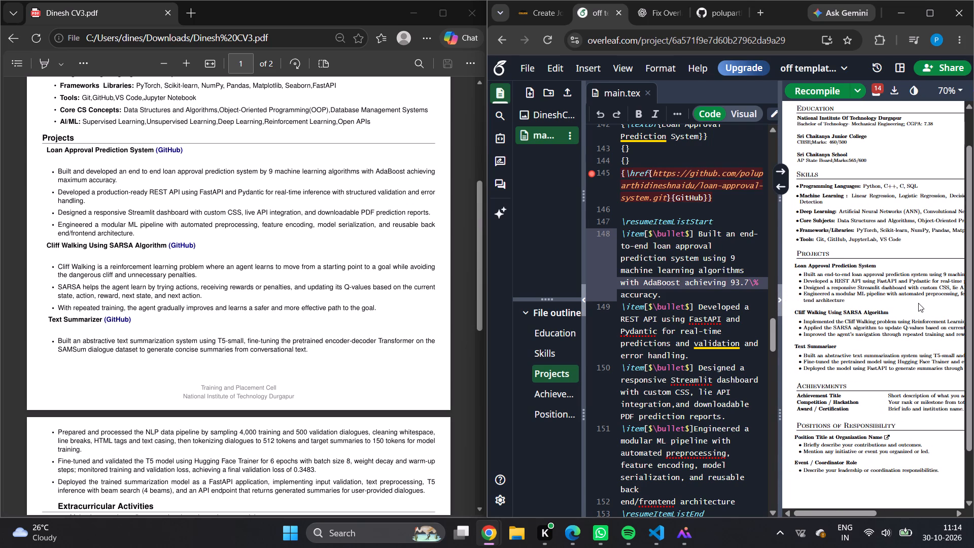
{"action": "scroll", "coordinate": [918, 307], "scroll_direction": "left", "scroll_amount": 2}
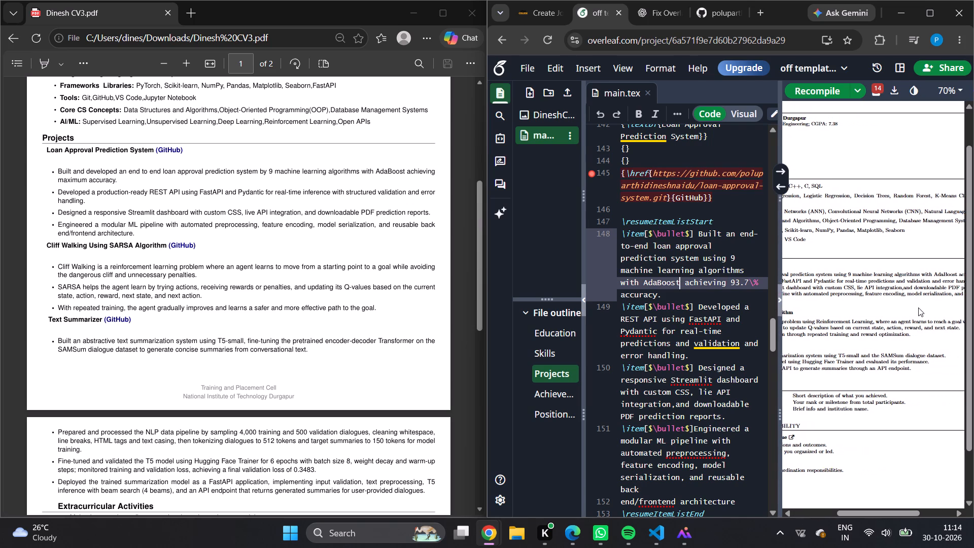
{"action": "scroll", "coordinate": [918, 307], "scroll_direction": "left", "scroll_amount": 2}
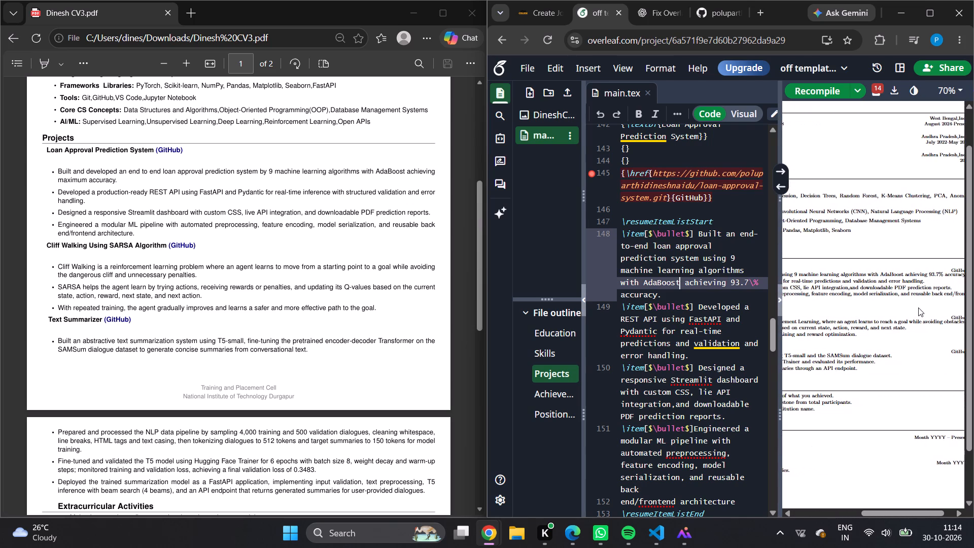
{"action": "scroll", "coordinate": [918, 307], "scroll_direction": "left", "scroll_amount": 1}
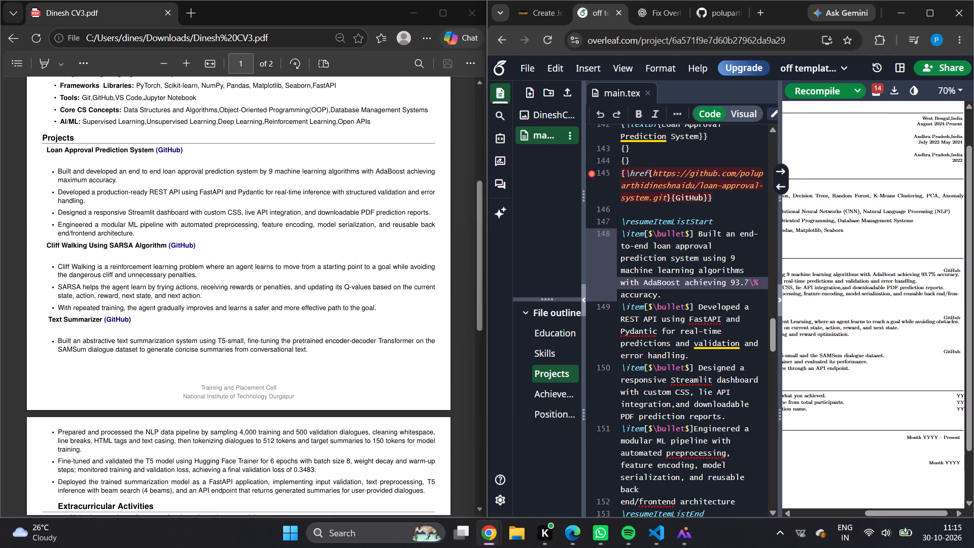
{"action": "scroll", "coordinate": [335, 199], "scroll_direction": "left", "scroll_amount": 2}
{"action": "left_click", "coordinate": [726, 332]}
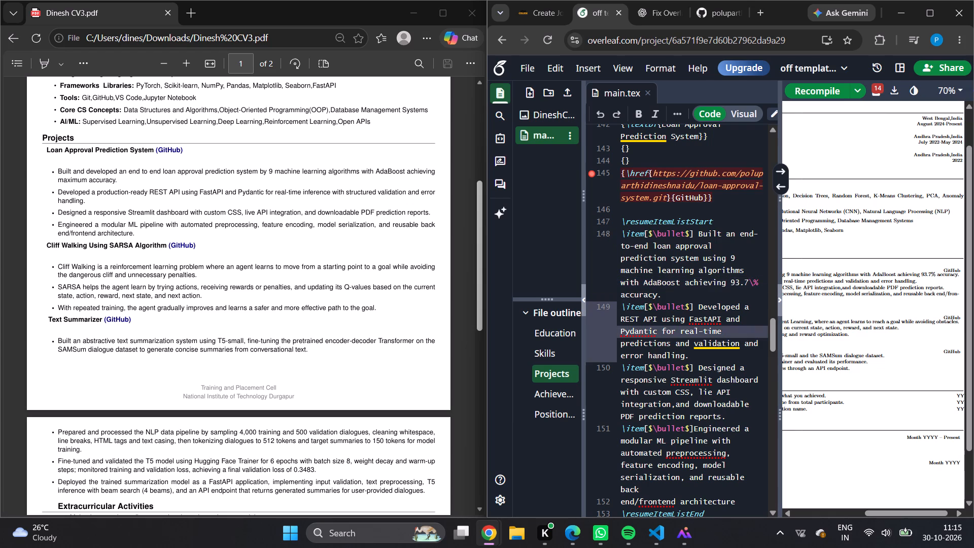
{"action": "type", "text": "intr"}
{"action": "key", "text": "BackSpace"}
{"action": "type", "text": "erference"}
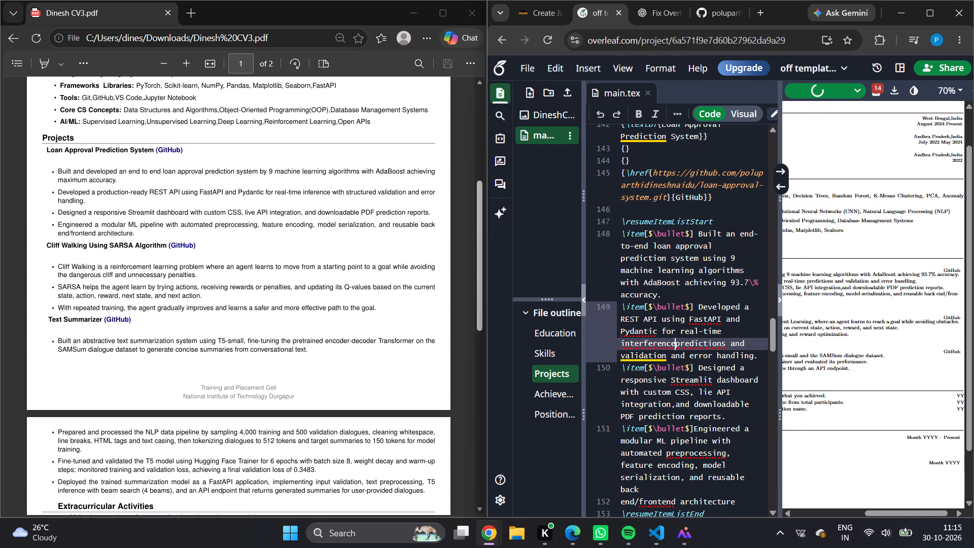
{"action": "key", "text": "space"}
{"action": "type", "text": "with"}
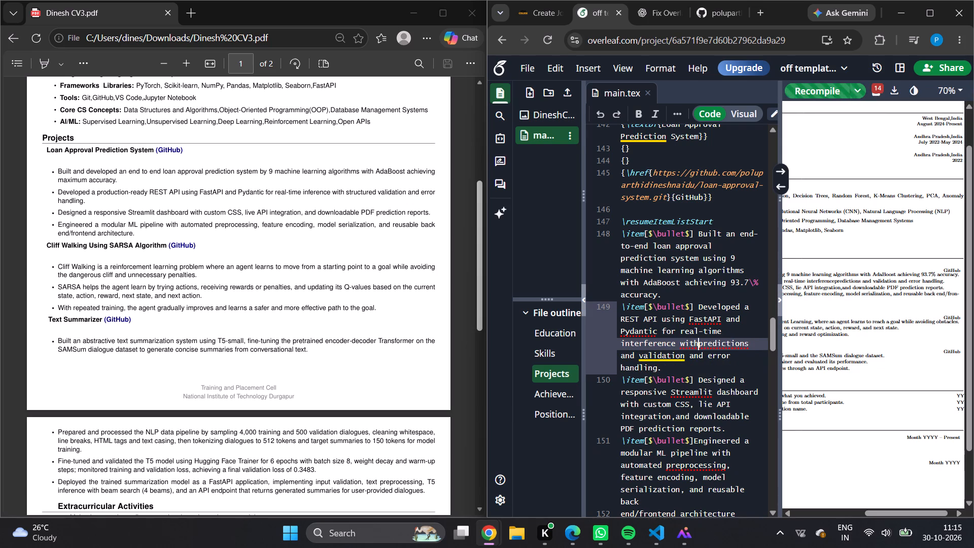
{"action": "key", "text": "space"}
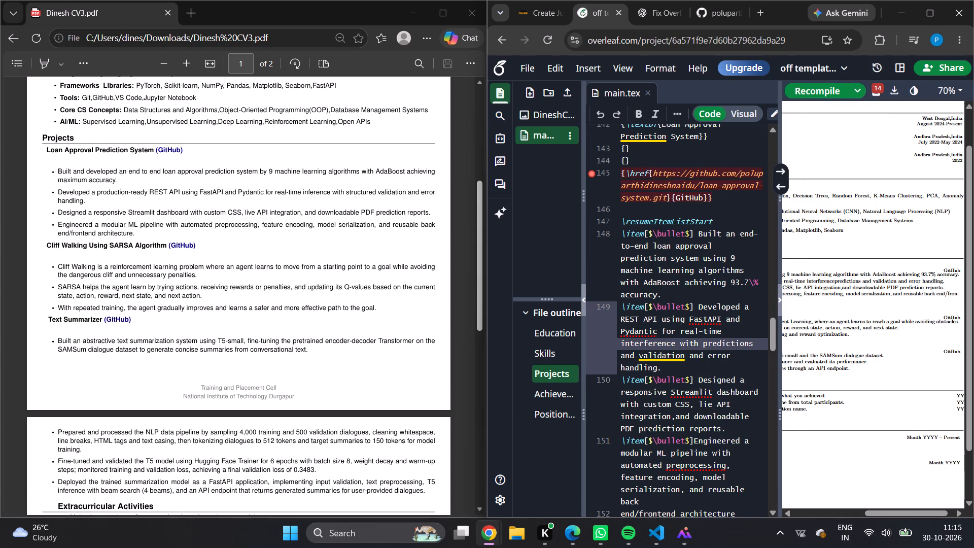
{"action": "type", "text": "structured"}
{"action": "key", "text": "space"}
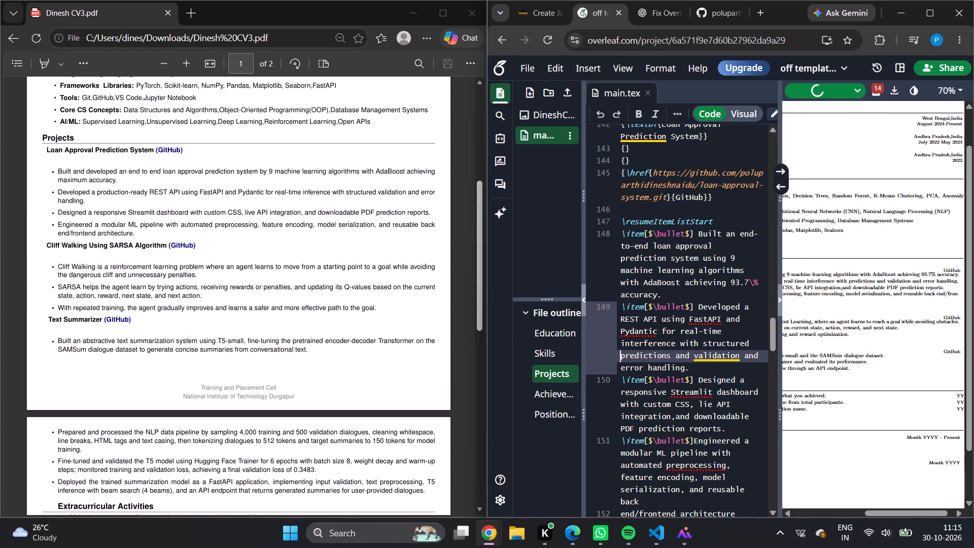
Delete "predictions and" before "validation" in the REST API bullet on line 149.
{"action": "key", "text": "Right"}
{"action": "key", "text": "Right"}
{"action": "key", "text": "Right"}
{"action": "key", "text": "Right"}
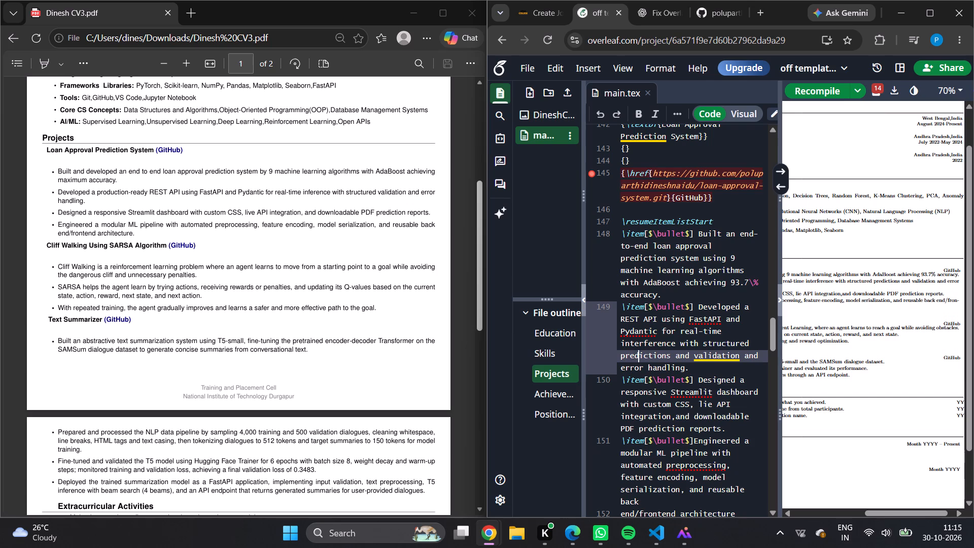
{"action": "key", "text": "Right"}
{"action": "key", "text": "Right"}
{"action": "key", "text": "Right"}
{"action": "key", "text": "Right"}
{"action": "key", "text": "Right"}
{"action": "key", "text": "Right"}
{"action": "key", "text": "Right"}
{"action": "key", "text": "Right"}
{"action": "key", "text": "Right"}
{"action": "key", "text": "Right"}
{"action": "key", "text": "Right"}
{"action": "key", "text": "Right"}
{"action": "key", "text": "BackSpace"}
{"action": "key", "text": "BackSpace"}
{"action": "key", "text": "BackSpace"}
{"action": "key", "text": "BackSpace"}
{"action": "key", "text": "BackSpace"}
{"action": "key", "text": "BackSpace"}
{"action": "key", "text": "BackSpace"}
{"action": "key", "text": "BackSpace"}
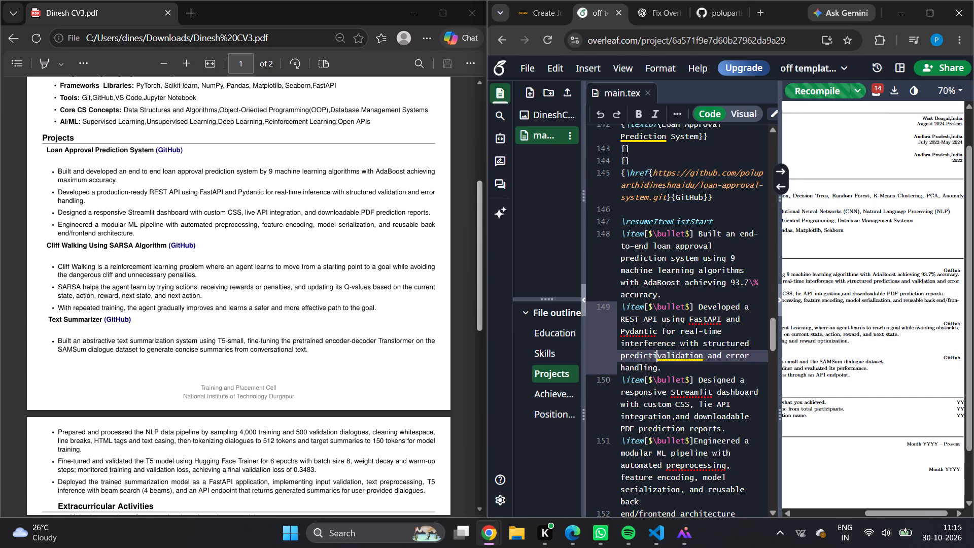
{"action": "key", "text": "BackSpace"}
{"action": "key", "text": "BackSpace"}
{"action": "key", "text": "BackSpace"}
{"action": "key", "text": "BackSpace"}
{"action": "key", "text": "BackSpace"}
{"action": "key", "text": "BackSpace"}
{"action": "key", "text": "BackSpace"}
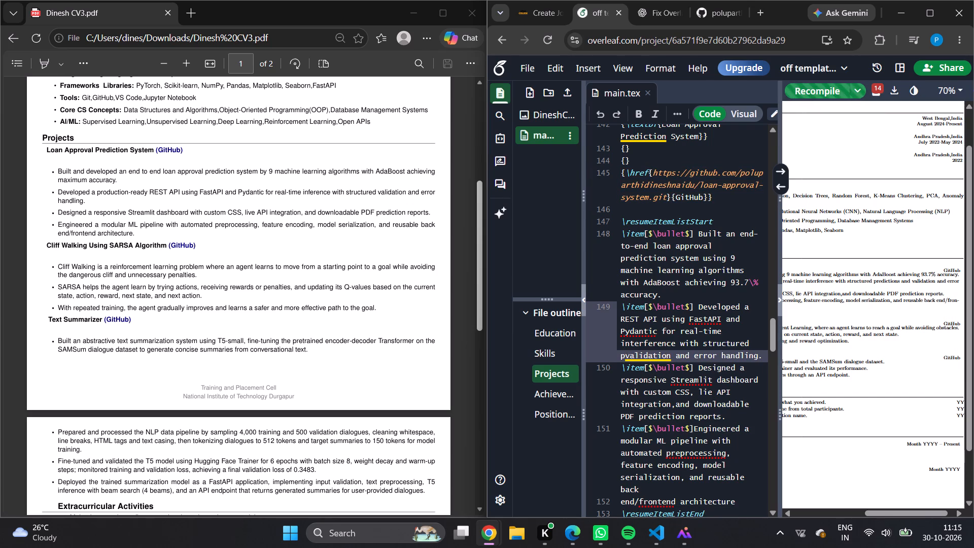
{"action": "key", "text": "BackSpace"}
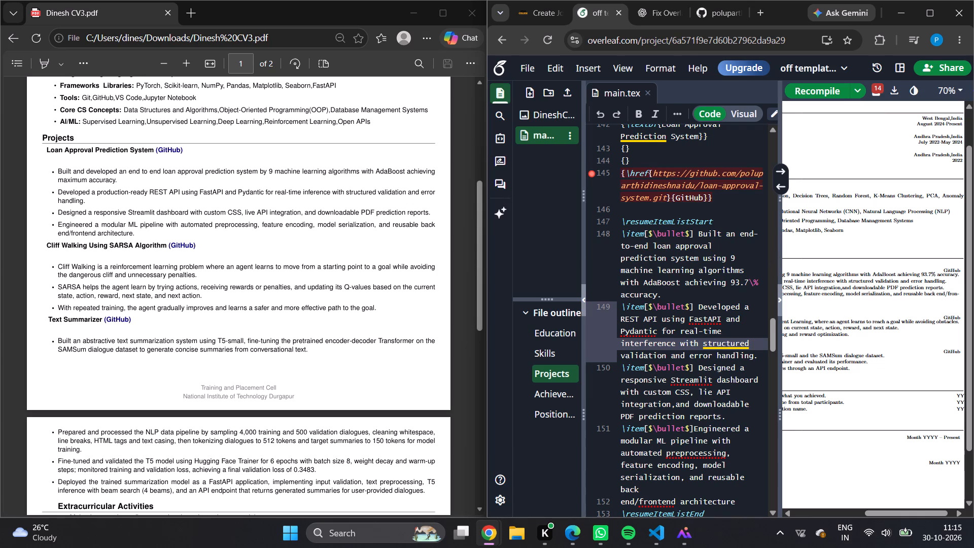
On line 164, replace "to reach a goal while avoiding obstacles." with the older CV's Cliff Walking text copied from "s to move" through "unnecessary penalties.".
{"action": "scroll", "coordinate": [688, 323], "scroll_direction": "down", "scroll_amount": 5}
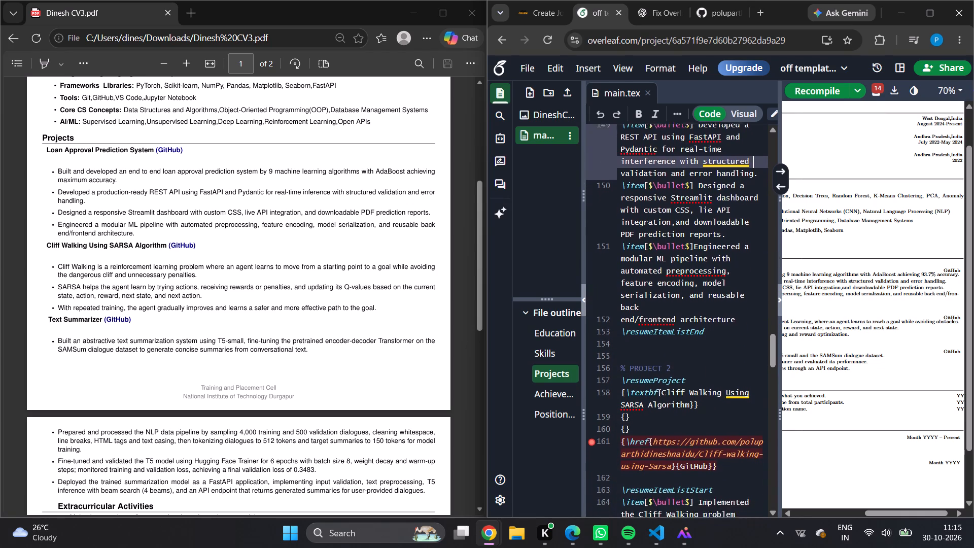
{"action": "scroll", "coordinate": [688, 323], "scroll_direction": "down", "scroll_amount": 3}
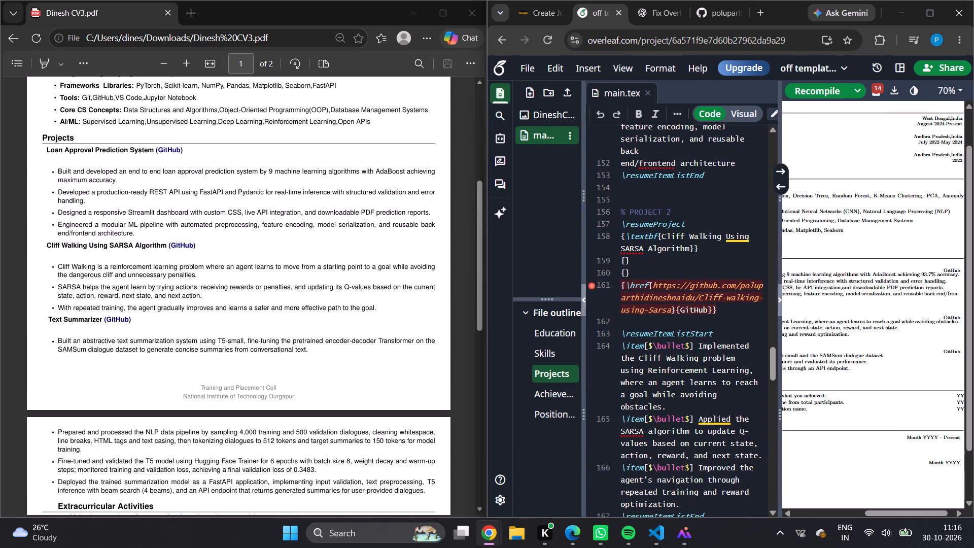
{"action": "scroll", "coordinate": [688, 323], "scroll_direction": "down", "scroll_amount": 1}
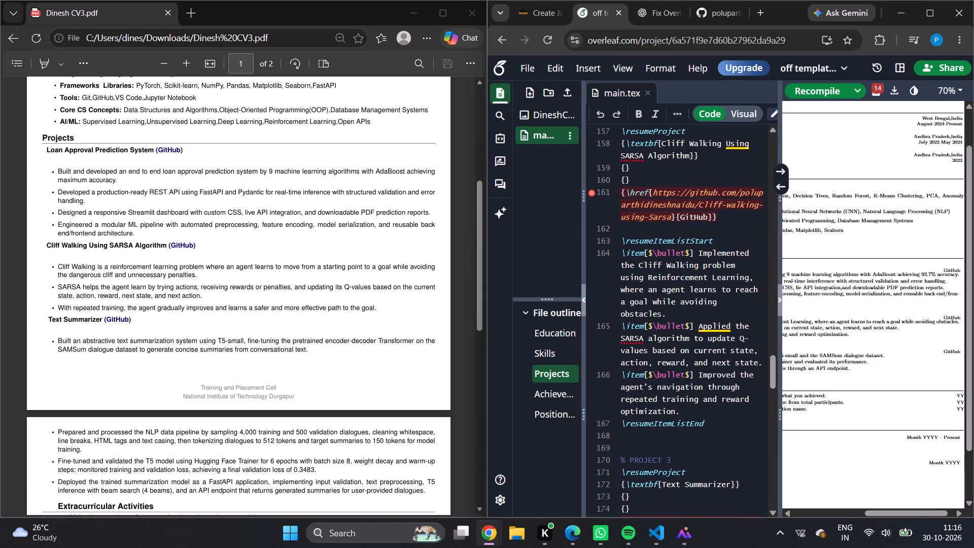
{"action": "scroll", "coordinate": [688, 323], "scroll_direction": "down", "scroll_amount": 1}
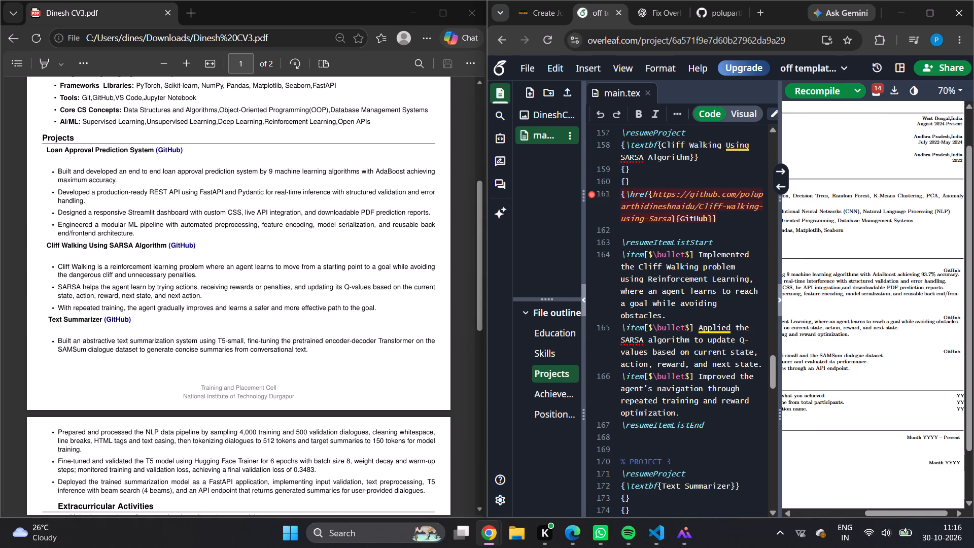
{"action": "left_click_drag", "start_coordinate": [274, 261], "coordinate": [421, 278]}
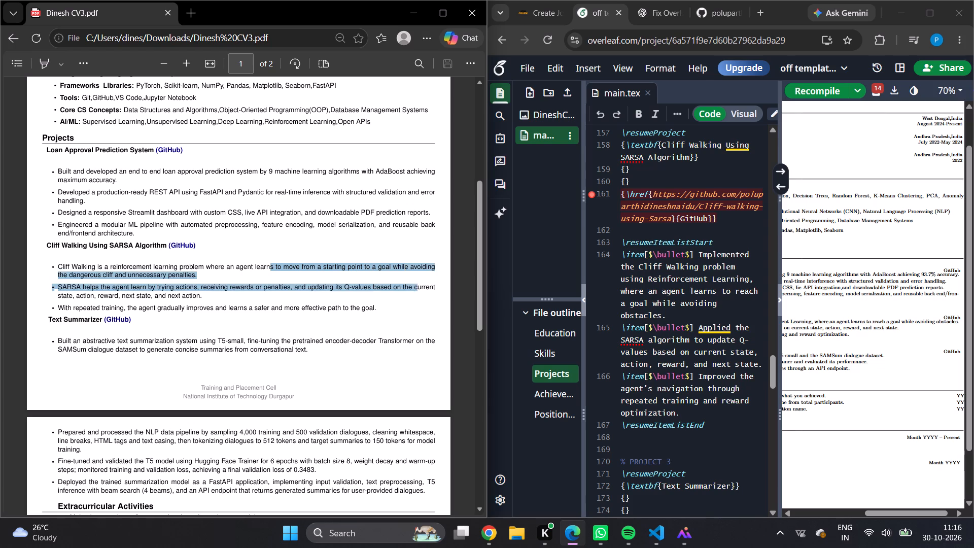
{"action": "left_click_drag", "start_coordinate": [421, 278], "coordinate": [204, 280]}
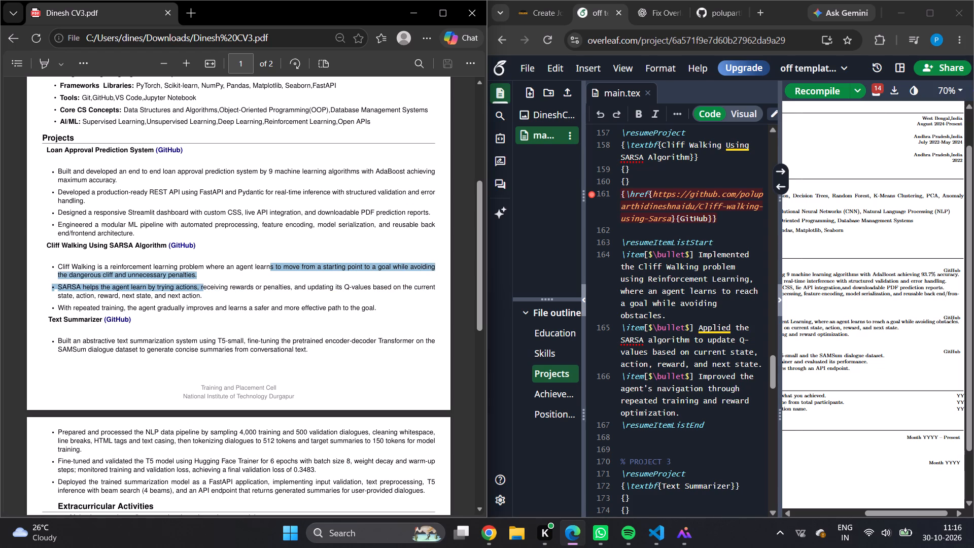
{"action": "left_click_drag", "start_coordinate": [204, 280], "coordinate": [197, 277]}
{"action": "key", "text": "ctrl+c"}
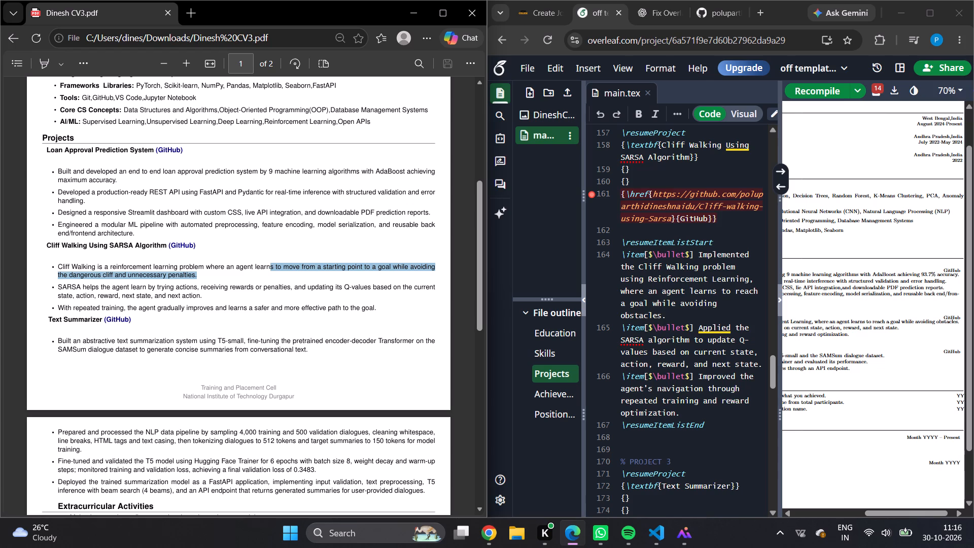
{"action": "left_click_drag", "start_coordinate": [667, 312], "coordinate": [617, 306]}
{"action": "key", "text": "BackSpace"}
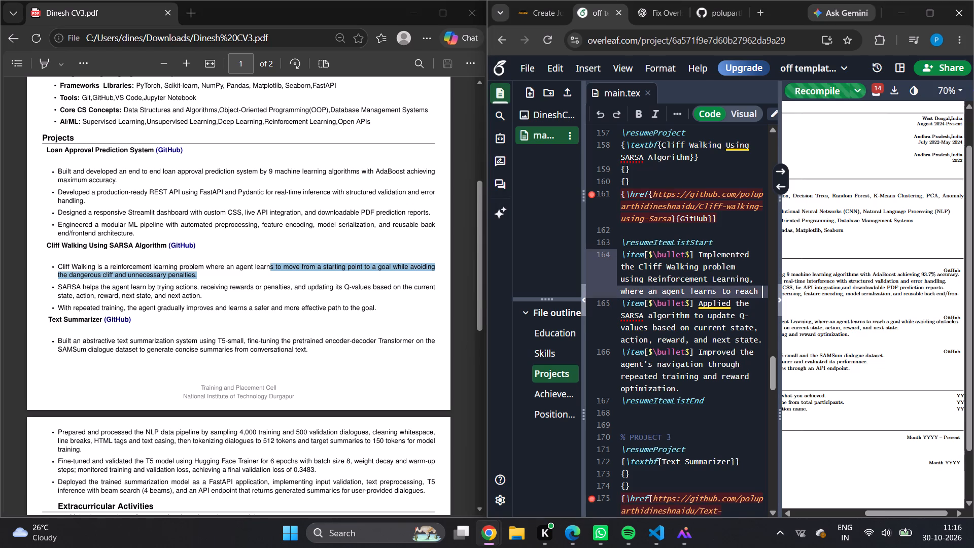
{"action": "key", "text": "BackSpace"}
{"action": "key", "text": "BackSpace"}
{"action": "key", "text": "BackSpace"}
{"action": "key", "text": "BackSpace"}
{"action": "key", "text": "BackSpace"}
{"action": "key", "text": "BackSpace"}
{"action": "key", "text": "BackSpace"}
{"action": "key", "text": "BackSpace"}
{"action": "key", "text": "BackSpace"}
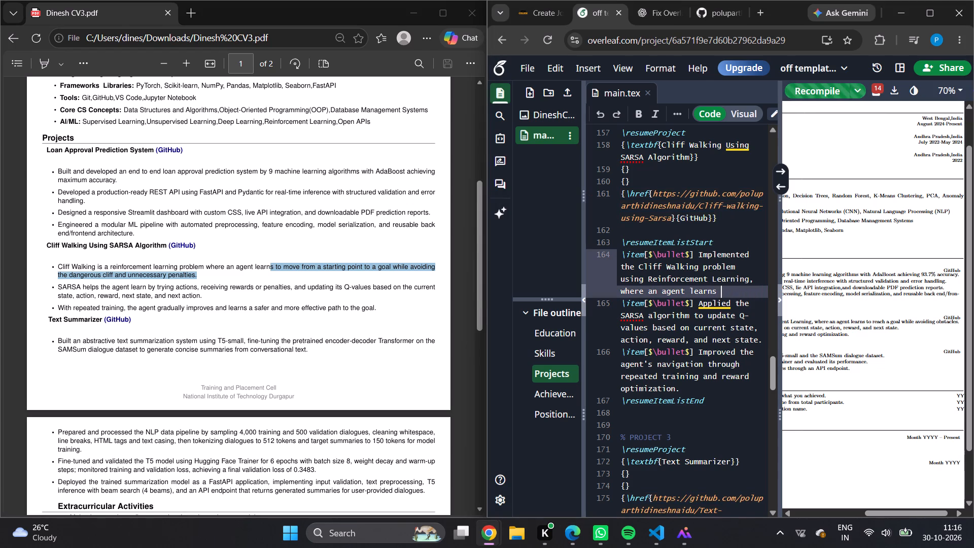
{"action": "key", "text": "BackSpace"}
{"action": "key", "text": "space"}
{"action": "key", "text": "ctrl+v"}
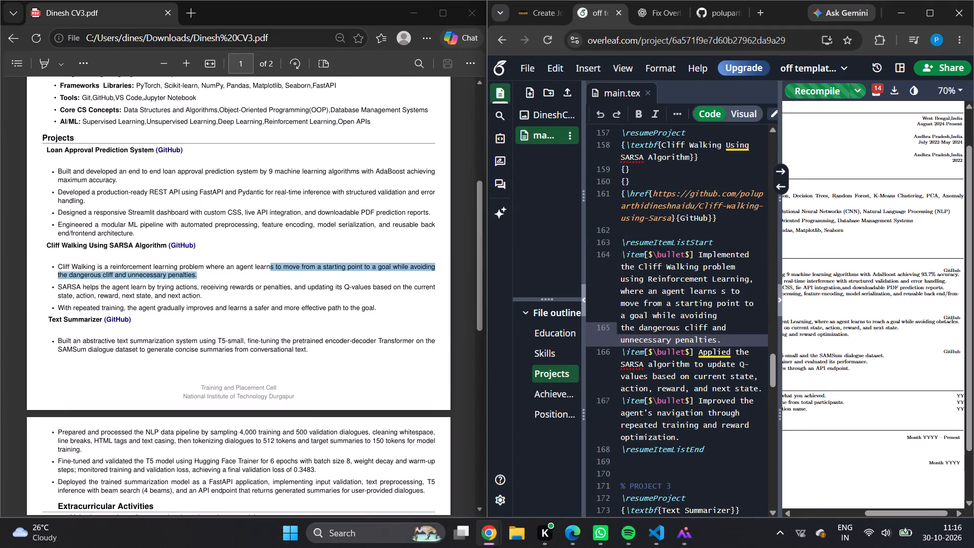
Remove the stray "s" after "learns" on line 164, leaving a single space before "to move".
{"action": "left_click", "coordinate": [730, 292]}
{"action": "key", "text": "BackSpace"}
{"action": "key", "text": "BackSpace"}
{"action": "key", "text": "BackSpace"}
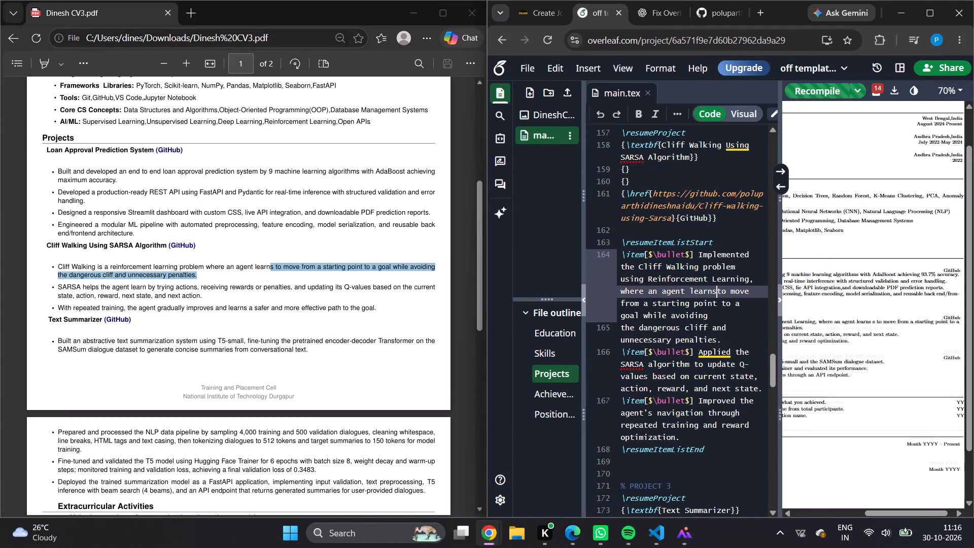
{"action": "key", "text": "space"}
{"action": "left_click", "coordinate": [394, 281]}
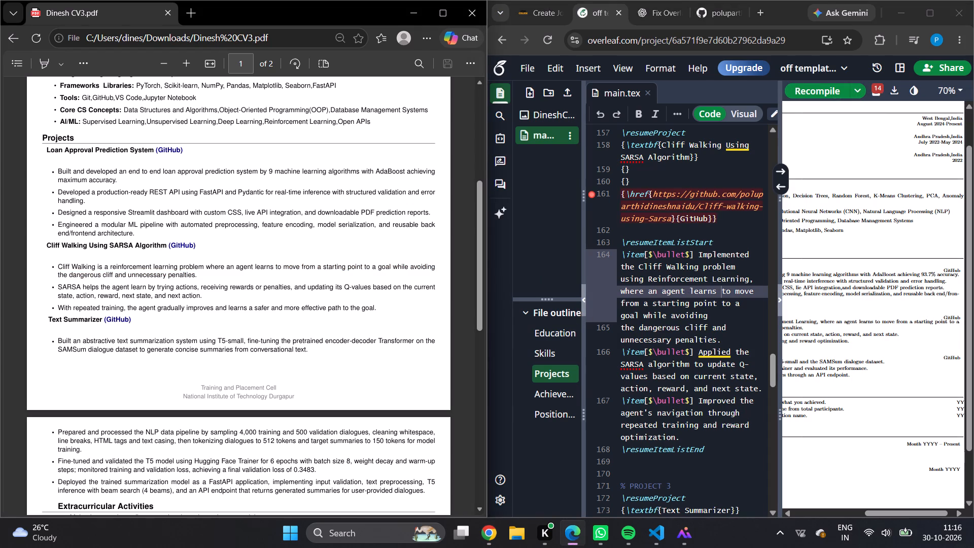
On line 166, replace "Applied the SARSA algorithm to" with the older CV's text from "SARSA helps the agent" through "penalties, and".
{"action": "scroll", "coordinate": [654, 309], "scroll_direction": "down", "scroll_amount": 1}
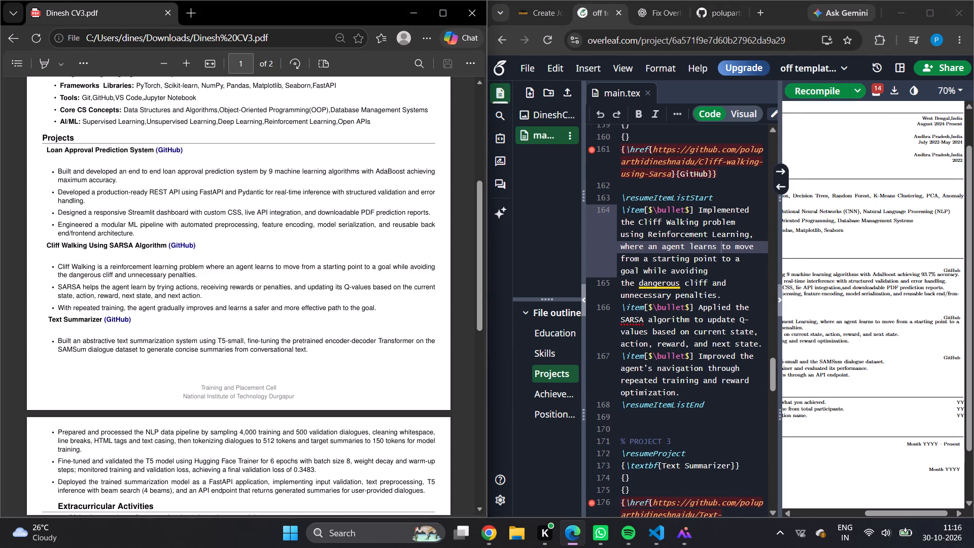
{"action": "scroll", "coordinate": [654, 309], "scroll_direction": "down", "scroll_amount": 1}
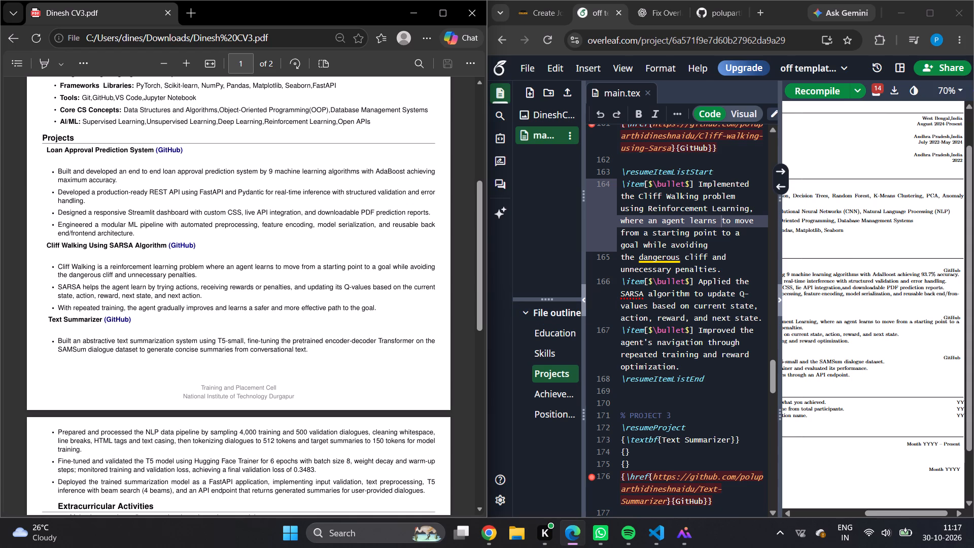
{"action": "left_click_drag", "start_coordinate": [59, 283], "coordinate": [211, 291]}
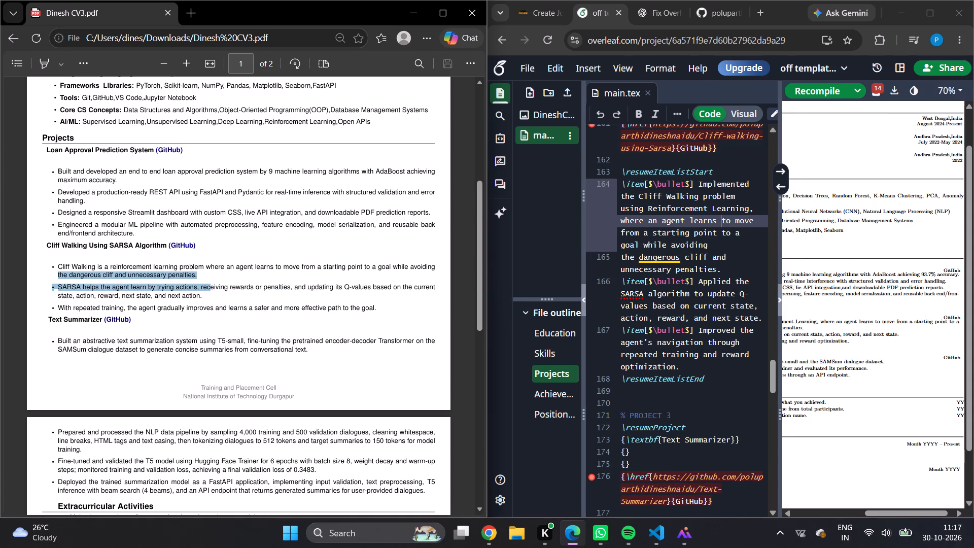
{"action": "left_click_drag", "start_coordinate": [211, 291], "coordinate": [234, 286]}
{"action": "left_click_drag", "start_coordinate": [234, 286], "coordinate": [291, 288]}
{"action": "left_click", "coordinate": [291, 288]}
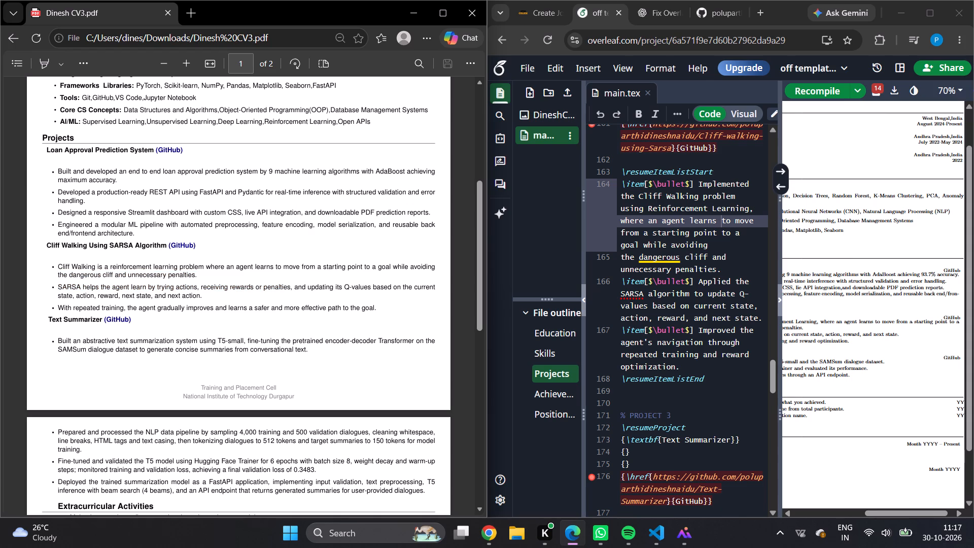
{"action": "left_click_drag", "start_coordinate": [306, 287], "coordinate": [60, 287]}
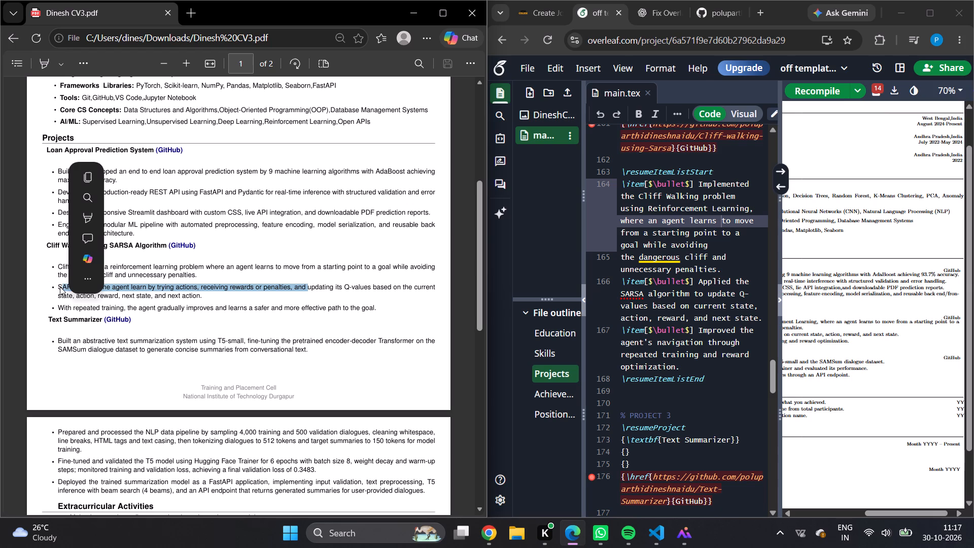
{"action": "key", "text": "ctrl+c"}
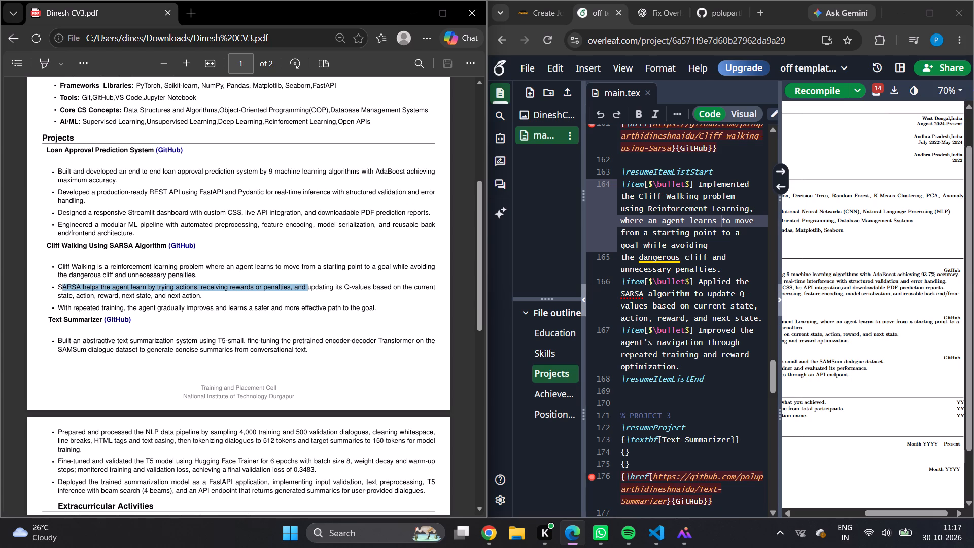
{"action": "left_click", "coordinate": [704, 291]}
{"action": "key", "text": "Right"}
{"action": "key", "text": "BackSpace"}
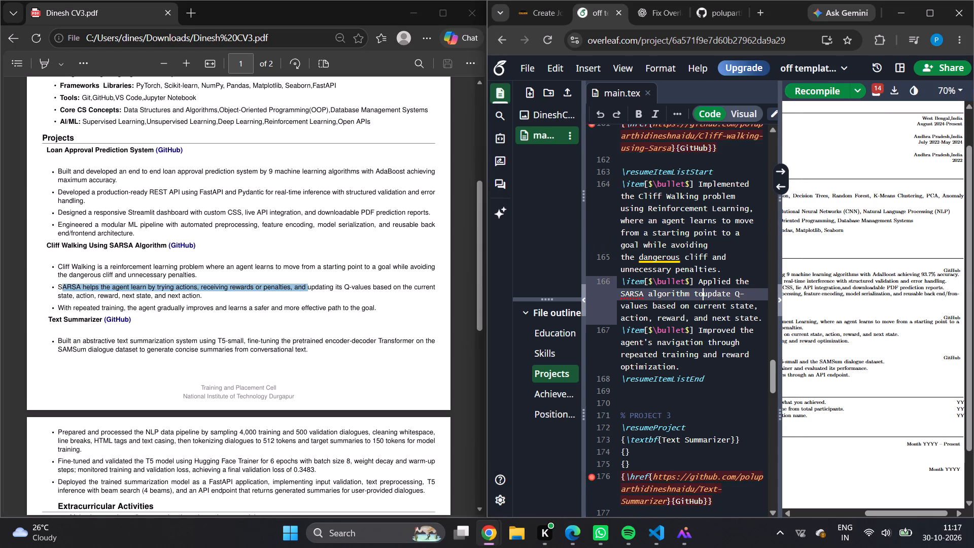
{"action": "key", "text": "BackSpace"}
{"action": "key", "text": "BackSpace"}
{"action": "key", "text": "BackSpace"}
{"action": "key", "text": "BackSpace"}
{"action": "key", "text": "BackSpace"}
{"action": "key", "text": "BackSpace"}
{"action": "key", "text": "BackSpace"}
{"action": "key", "text": "BackSpace"}
{"action": "key", "text": "BackSpace"}
{"action": "key", "text": "BackSpace"}
{"action": "key", "text": "BackSpace"}
{"action": "key", "text": "BackSpace"}
{"action": "key", "text": "BackSpace"}
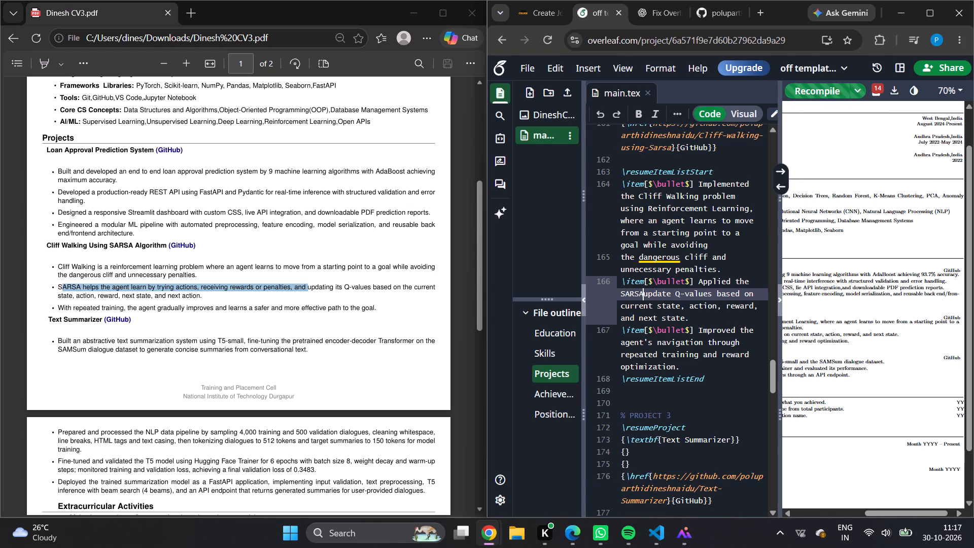
{"action": "key", "text": "BackSpace"}
{"action": "key", "text": "BackSpace"}
{"action": "key", "text": "BackSpace"}
{"action": "key", "text": "BackSpace"}
{"action": "key", "text": "BackSpace"}
{"action": "key", "text": "BackSpace"}
{"action": "key", "text": "BackSpace"}
{"action": "key", "text": "BackSpace"}
{"action": "key", "text": "BackSpace"}
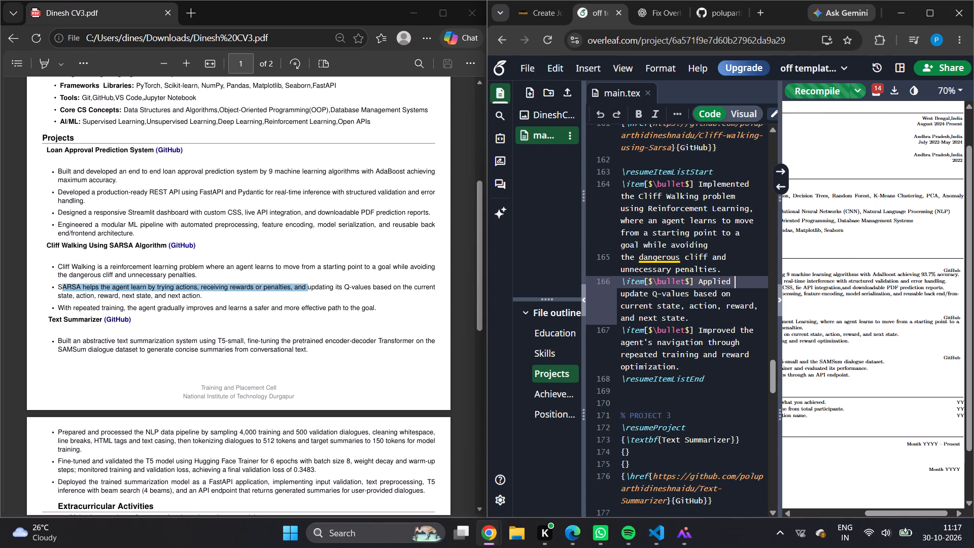
{"action": "key", "text": "BackSpace"}
{"action": "key", "text": "BackSpace"}
{"action": "key", "text": "BackSpace"}
{"action": "key", "text": "BackSpace"}
{"action": "key", "text": "BackSpace"}
{"action": "key", "text": "BackSpace"}
{"action": "key", "text": "BackSpace"}
{"action": "key", "text": "BackSpace"}
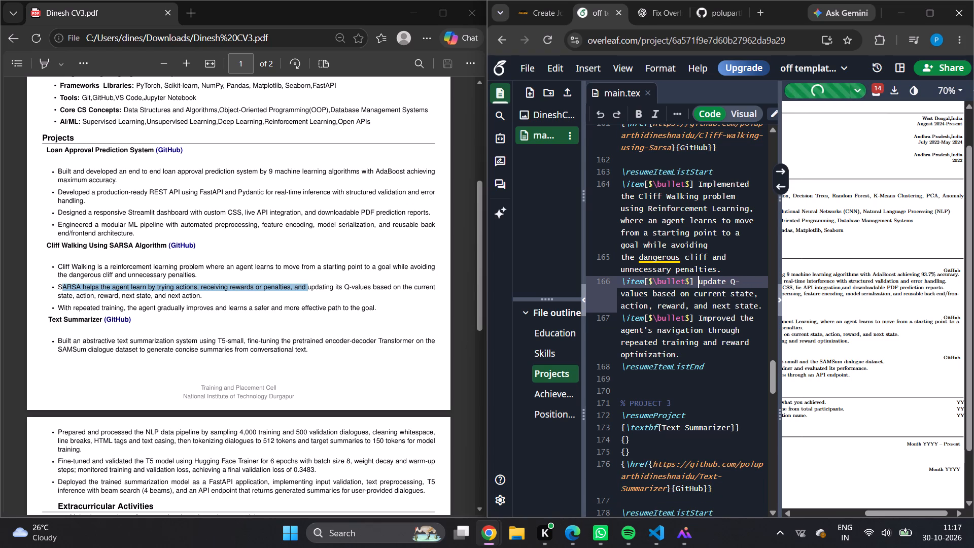
{"action": "key", "text": "ctrl+v"}
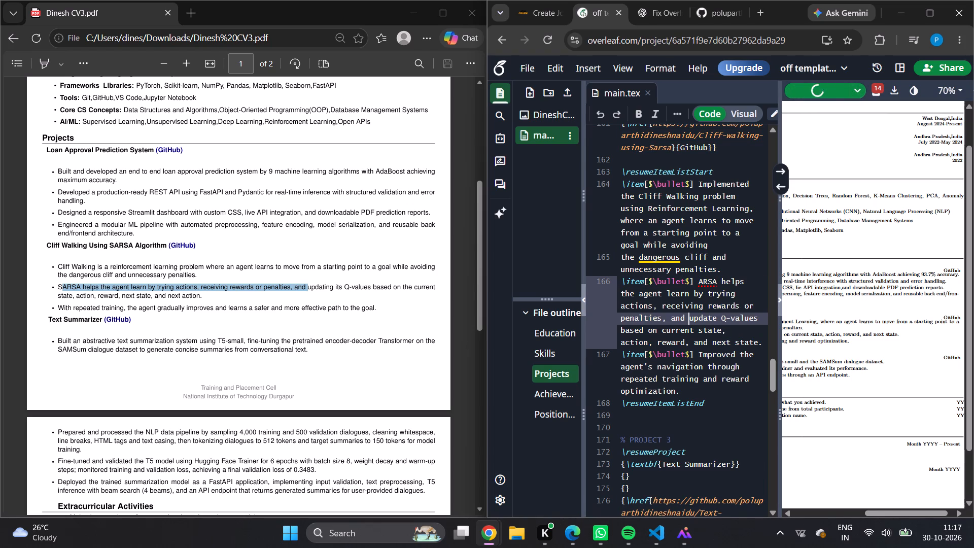
{"action": "left_click", "coordinate": [699, 280]}
{"action": "key", "text": "BackSpace"}
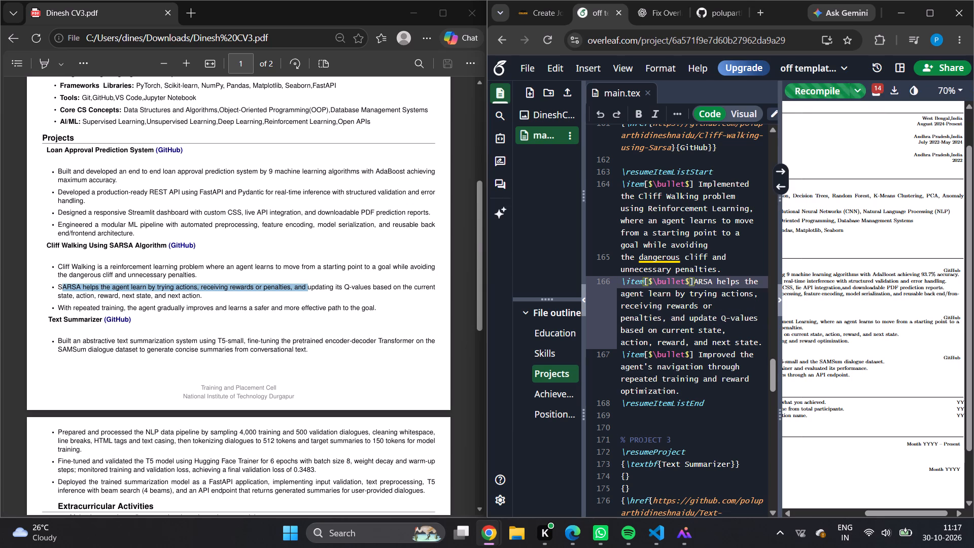
{"action": "key", "text": "s"}
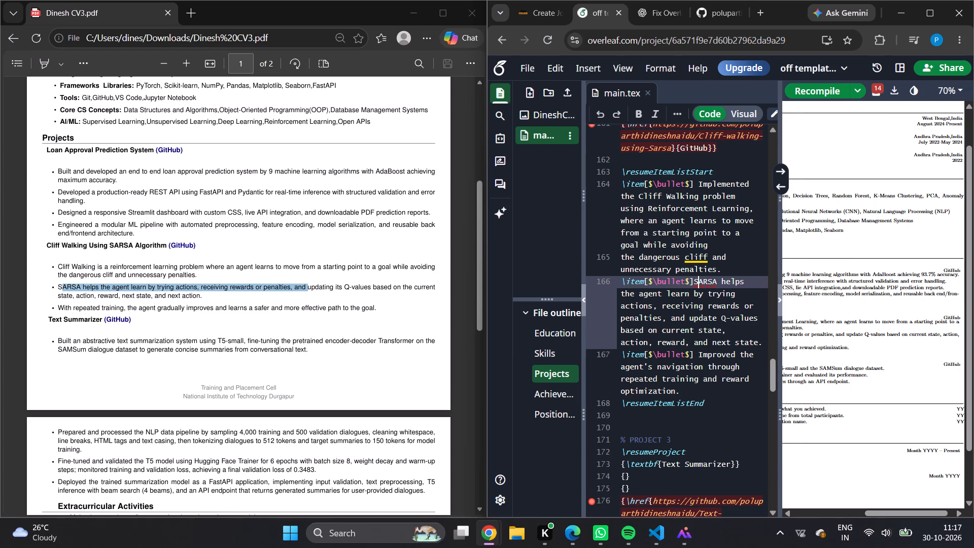
Change "update" to "updating" before "Q-values" in the SARSA bullet on line 166.
{"action": "left_click", "coordinate": [716, 318]}
{"action": "key", "text": "BackSpace"}
{"action": "type", "text": "ing"}
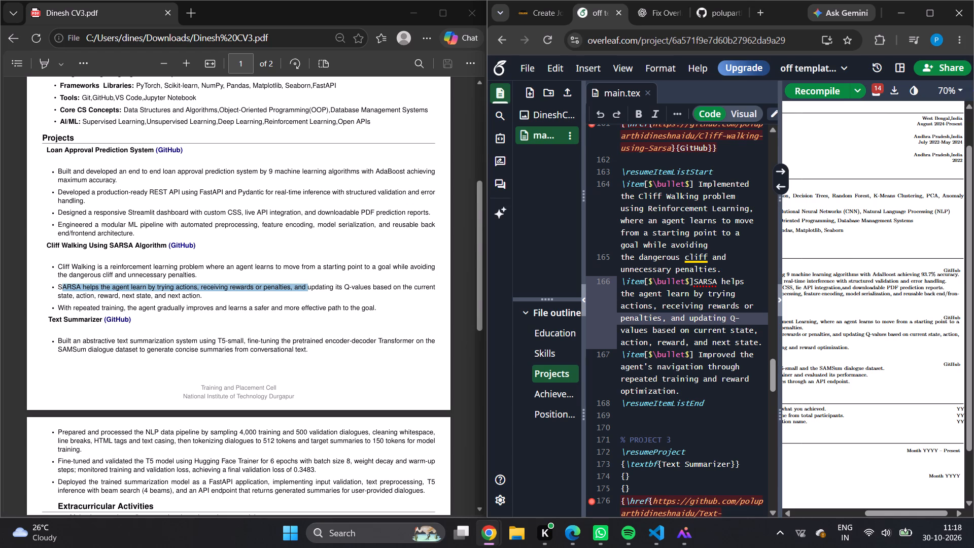
Append the older CV's "The agent gradually improves and learns a safer and more effective path to the goal." to line 167, capitalizing "The".
{"action": "left_click_drag", "start_coordinate": [127, 305], "coordinate": [332, 298]}
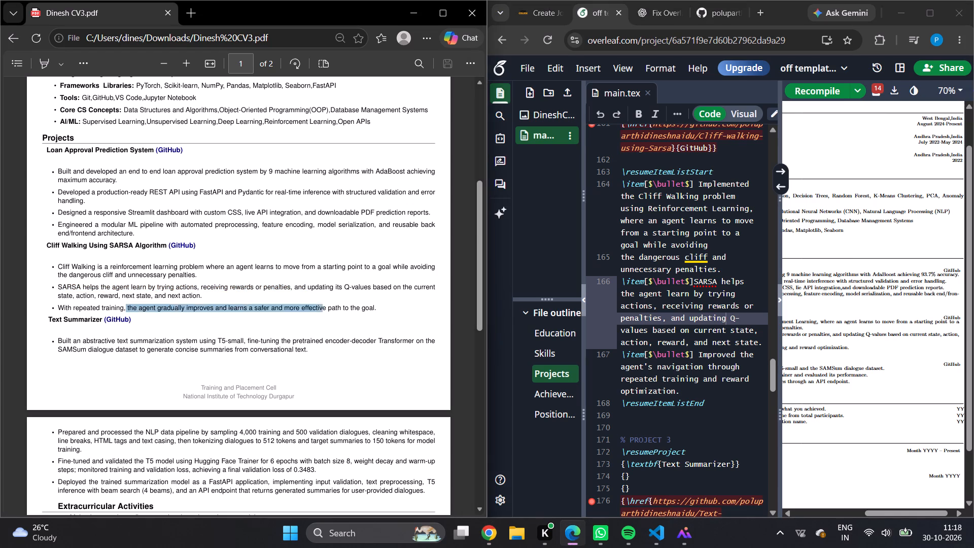
{"action": "left_click_drag", "start_coordinate": [332, 298], "coordinate": [378, 307]}
{"action": "key", "text": "ctrl+c"}
{"action": "left_click", "coordinate": [674, 394]}
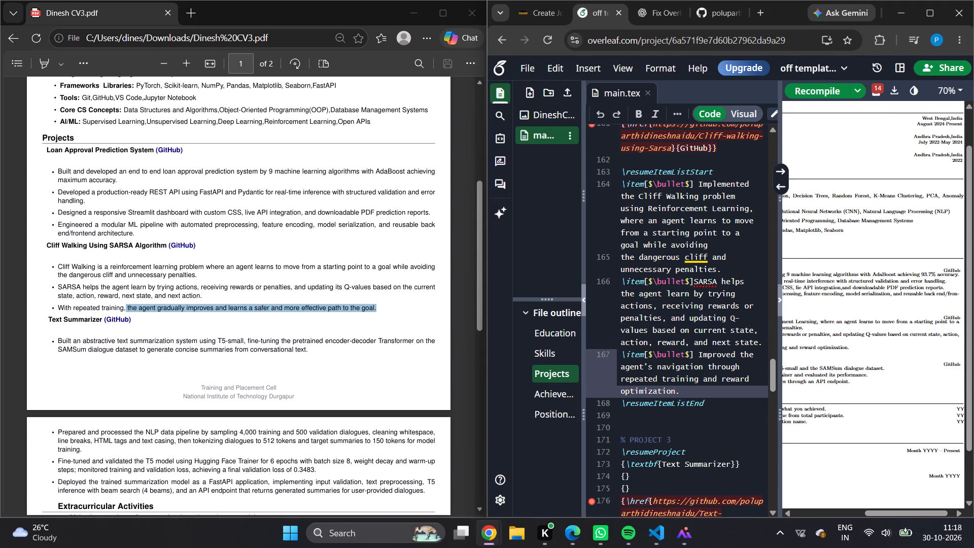
{"action": "key", "text": "Right"}
{"action": "key", "text": "ctrl+v"}
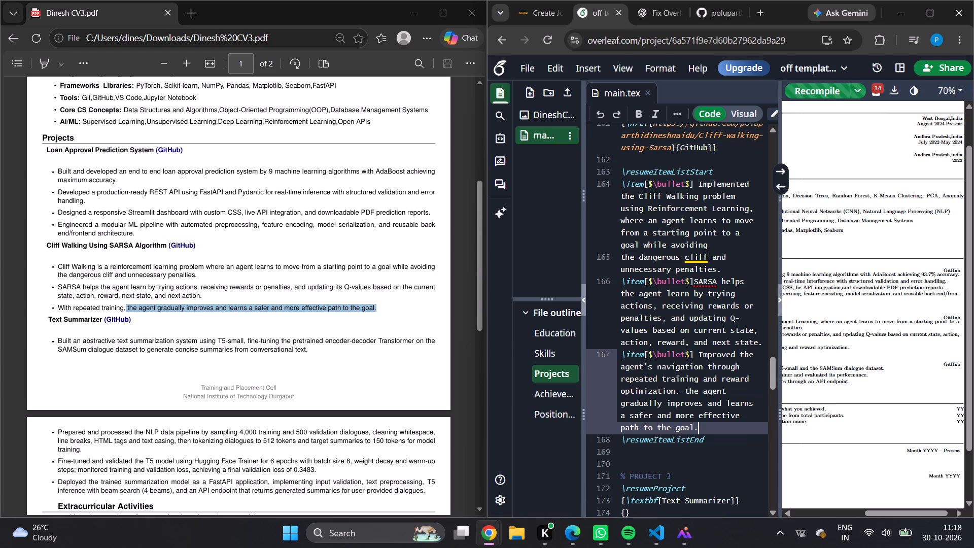
{"action": "left_click", "coordinate": [688, 391]}
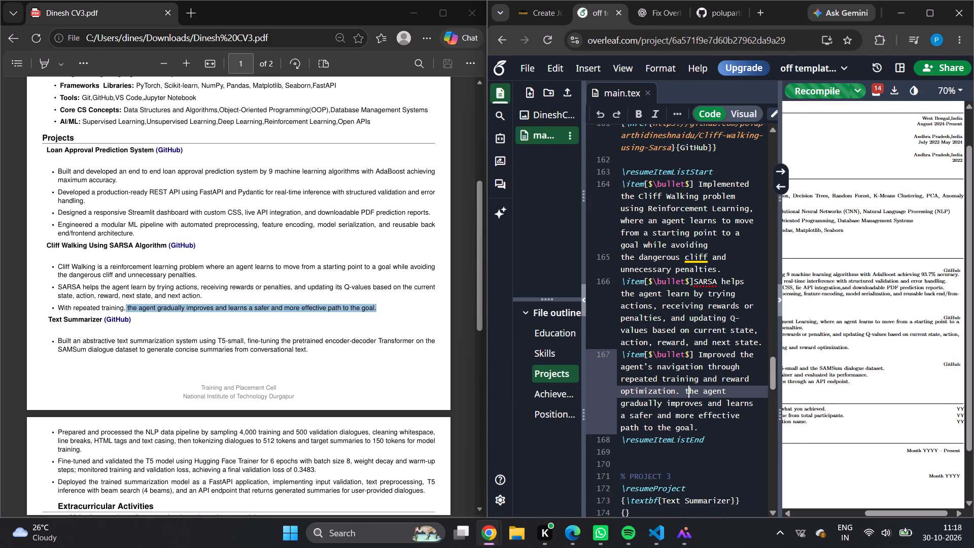
{"action": "key", "text": "BackSpace"}
{"action": "key", "text": "BackSpace"}
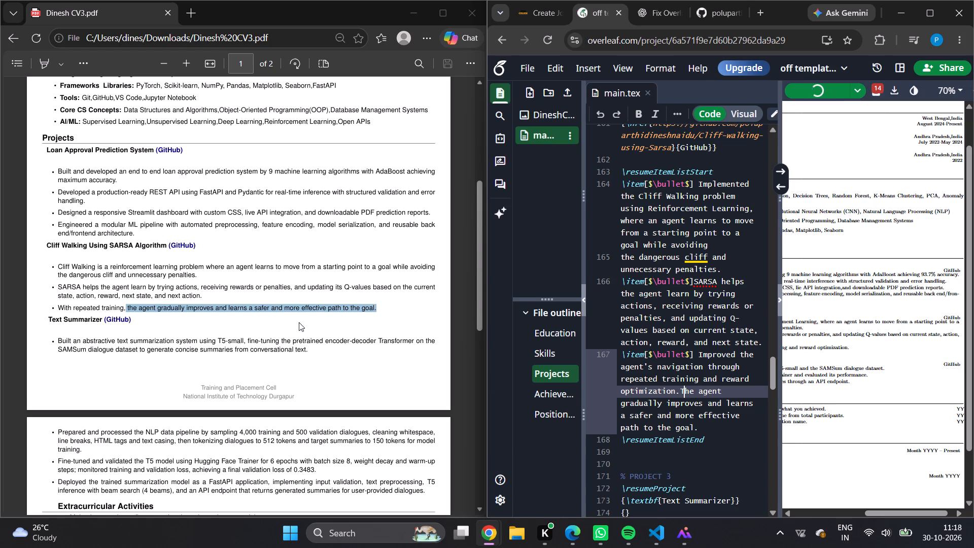
In the first Text Summarizer bullet, replace everything after "T5-small" with a comma and the older CV's text from "fine-tuning the pretrained" through "conversational text".
{"action": "left_click", "coordinate": [370, 317]}
{"action": "scroll", "coordinate": [710, 392], "scroll_direction": "down", "scroll_amount": 1}
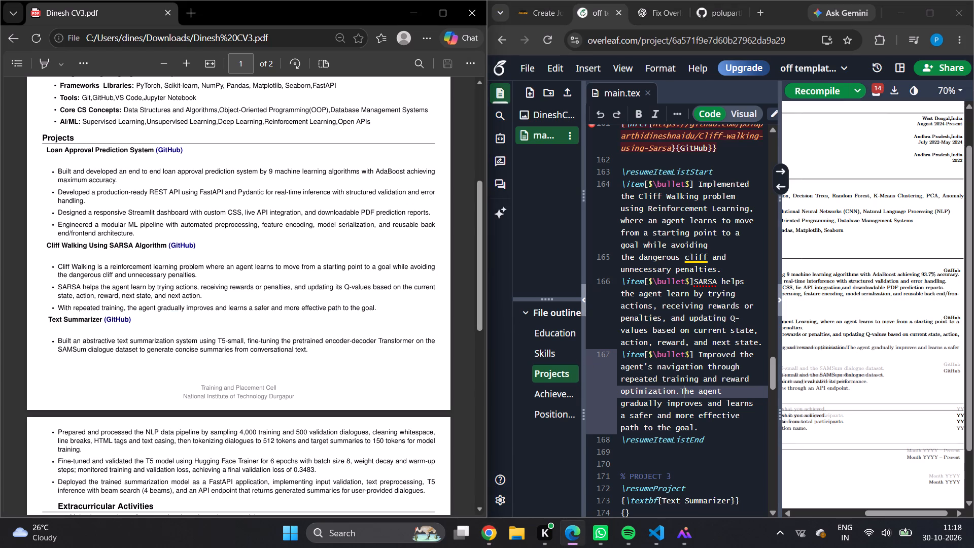
{"action": "scroll", "coordinate": [710, 392], "scroll_direction": "down", "scroll_amount": 3}
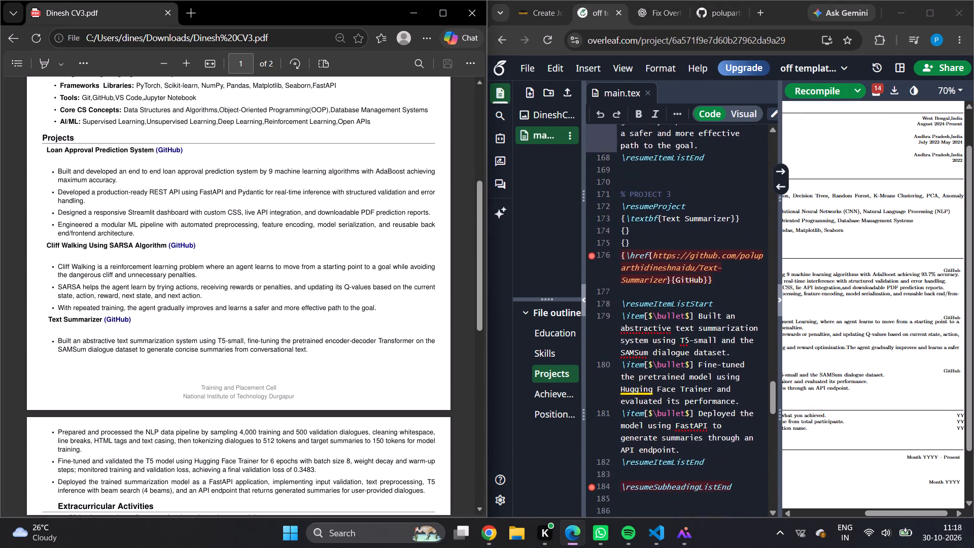
{"action": "scroll", "coordinate": [710, 392], "scroll_direction": "down", "scroll_amount": 3}
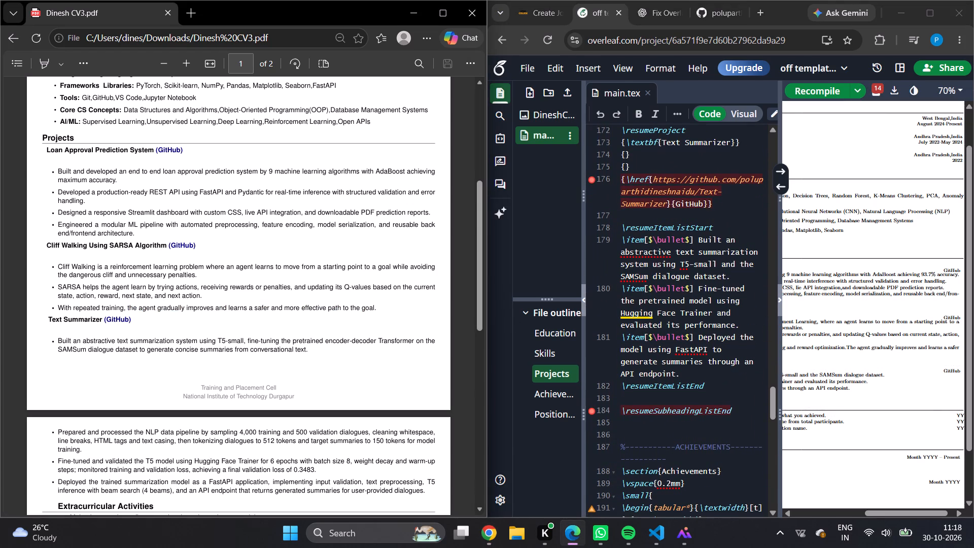
{"action": "scroll", "coordinate": [710, 392], "scroll_direction": "down", "scroll_amount": 2}
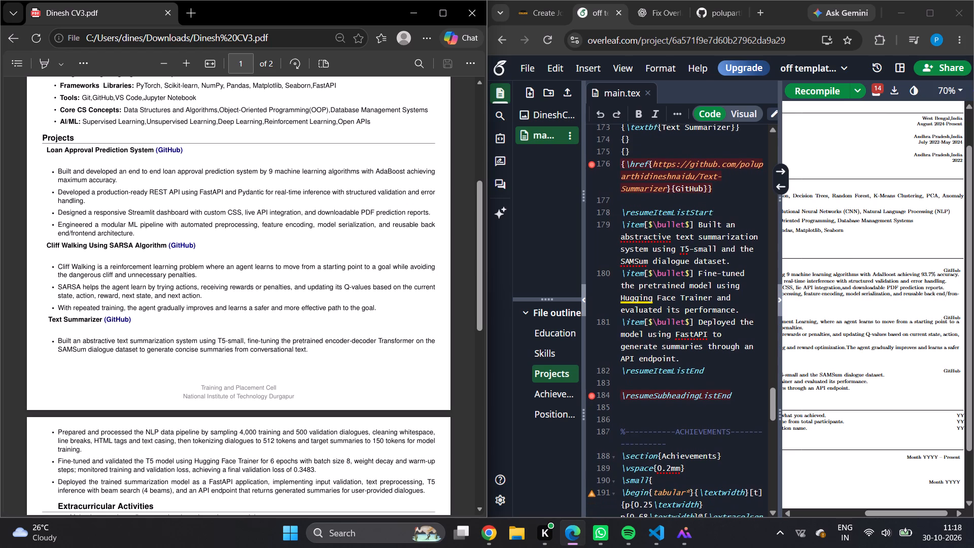
{"action": "scroll", "coordinate": [710, 392], "scroll_direction": "down", "scroll_amount": 2}
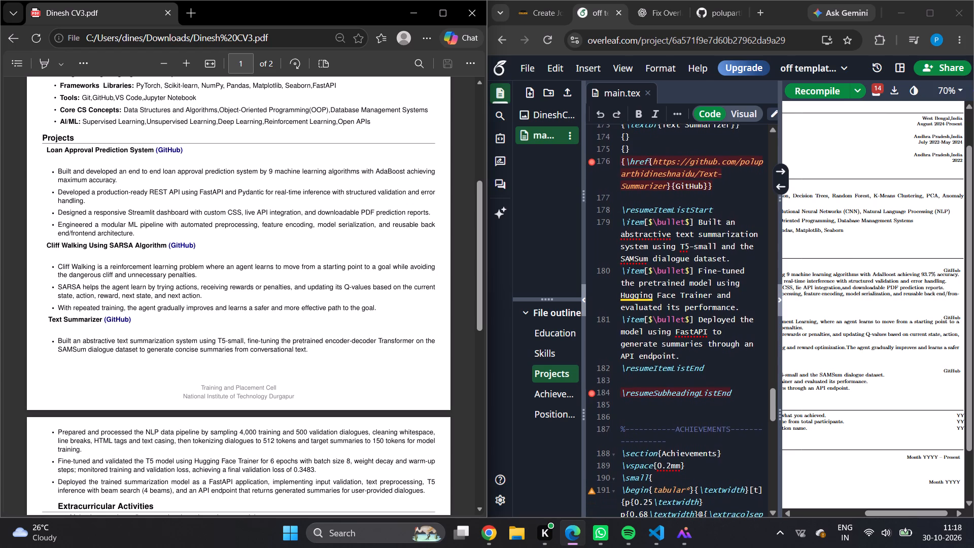
{"action": "scroll", "coordinate": [710, 392], "scroll_direction": "down", "scroll_amount": 1}
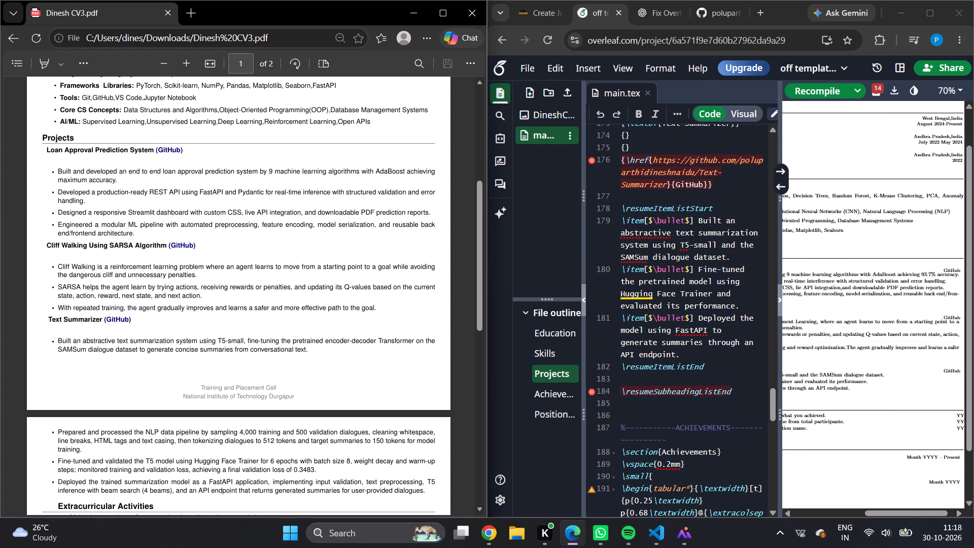
{"action": "scroll", "coordinate": [710, 392], "scroll_direction": "down", "scroll_amount": 3}
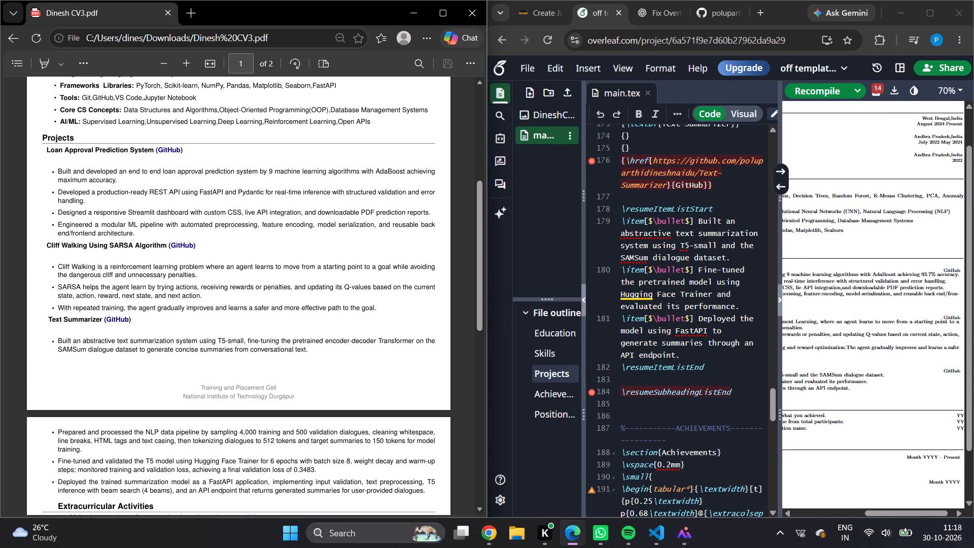
{"action": "left_click_drag", "start_coordinate": [249, 338], "coordinate": [309, 366]}
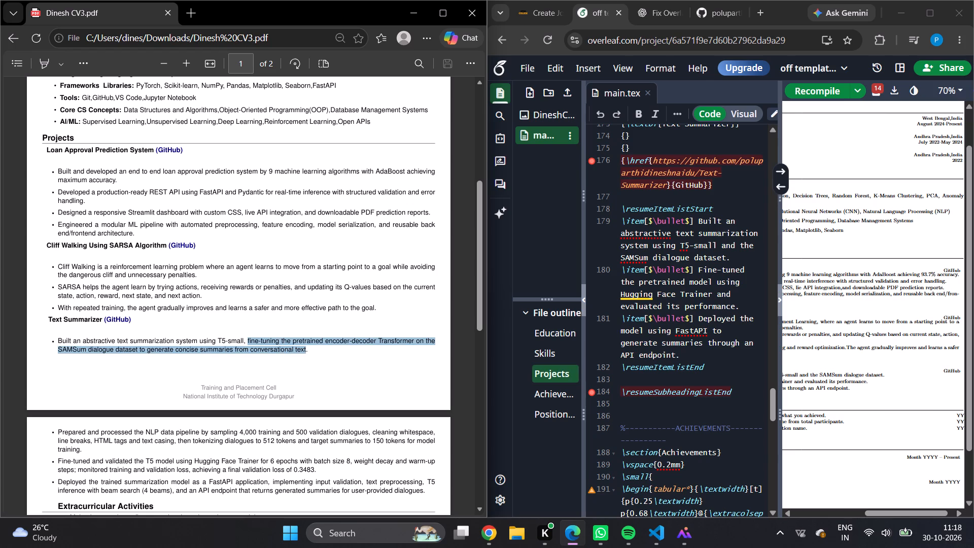
{"action": "left_click_drag", "start_coordinate": [309, 366], "coordinate": [312, 365]}
{"action": "key", "text": "ctrl+c"}
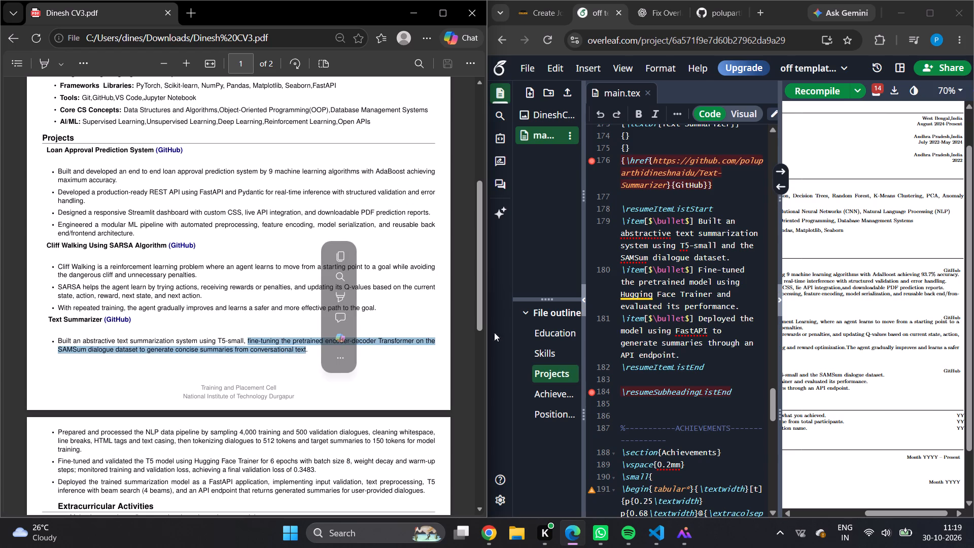
{"action": "left_click", "coordinate": [730, 258]}
{"action": "key", "text": "Left"}
{"action": "key", "text": "BackSpace"}
{"action": "key", "text": "BackSpace"}
{"action": "key", "text": "BackSpace"}
{"action": "key", "text": "BackSpace"}
{"action": "key", "text": "BackSpace"}
{"action": "key", "text": "BackSpace"}
{"action": "key", "text": "BackSpace"}
{"action": "key", "text": "BackSpace"}
{"action": "key", "text": "BackSpace"}
{"action": "key", "text": "BackSpace"}
{"action": "key", "text": "BackSpace"}
{"action": "key", "text": "BackSpace"}
{"action": "key", "text": "BackSpace"}
{"action": "key", "text": "BackSpace"}
{"action": "key", "text": "BackSpace"}
{"action": "key", "text": "BackSpace"}
{"action": "key", "text": "BackSpace"}
{"action": "key", "text": "BackSpace"}
{"action": "key", "text": "BackSpace"}
{"action": "key", "text": "BackSpace"}
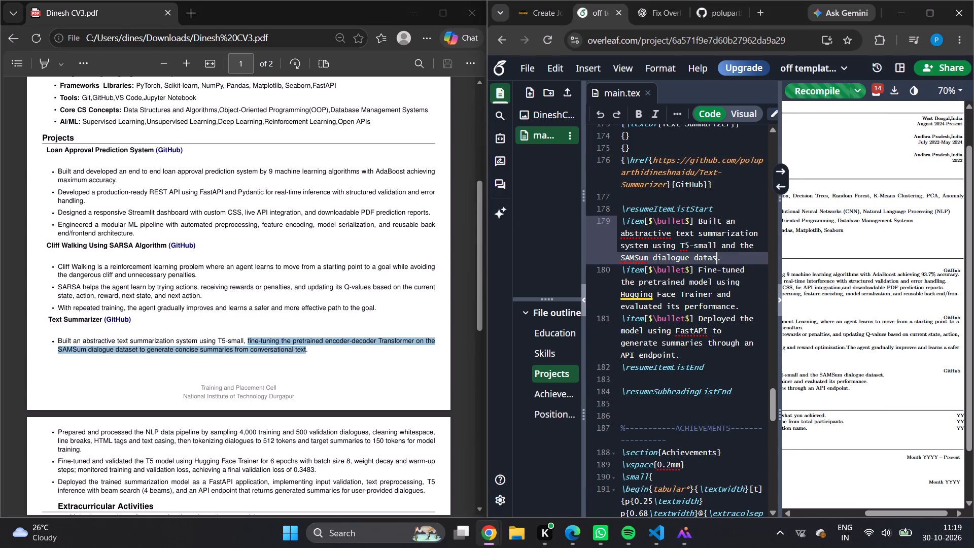
{"action": "key", "text": "BackSpace"}
{"action": "key", "text": "BackSpace"}
{"action": "key", "text": "BackSpace"}
{"action": "key", "text": "BackSpace"}
{"action": "key", "text": "BackSpace"}
{"action": "key", "text": "BackSpace"}
{"action": "key", "text": "BackSpace"}
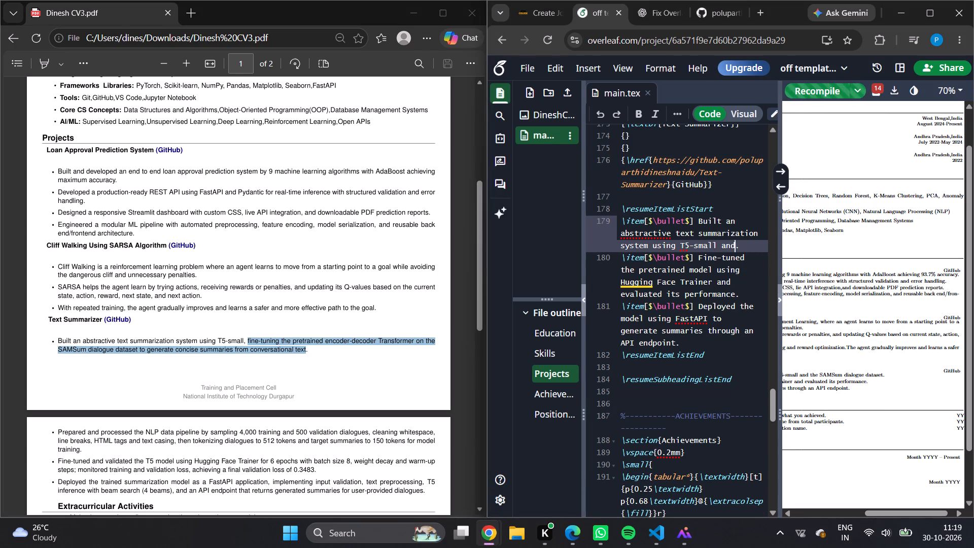
{"action": "key", "text": "BackSpace"}
{"action": "key", "text": "BackSpace"}
{"action": "key", "text": "BackSpace"}
{"action": "key", "text": "BackSpace"}
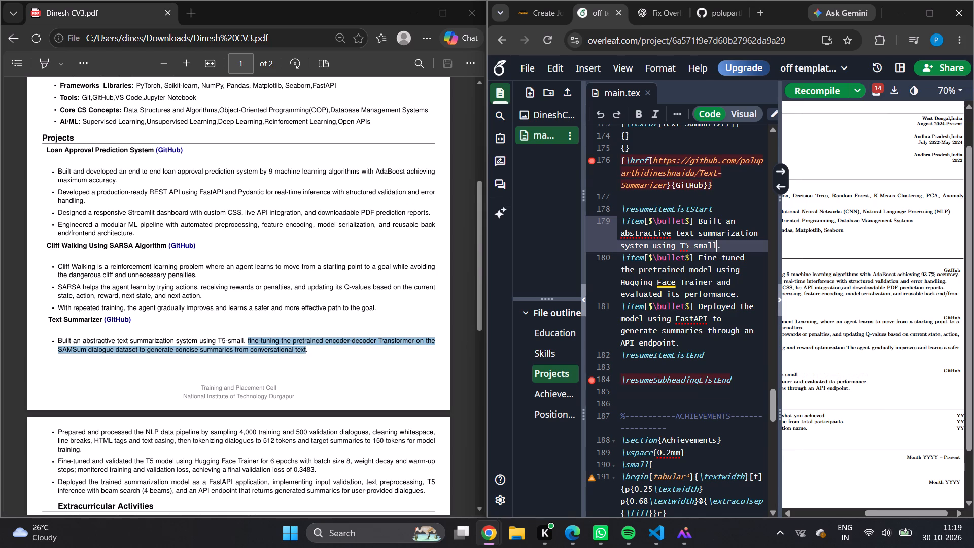
{"action": "type", "text": ","}
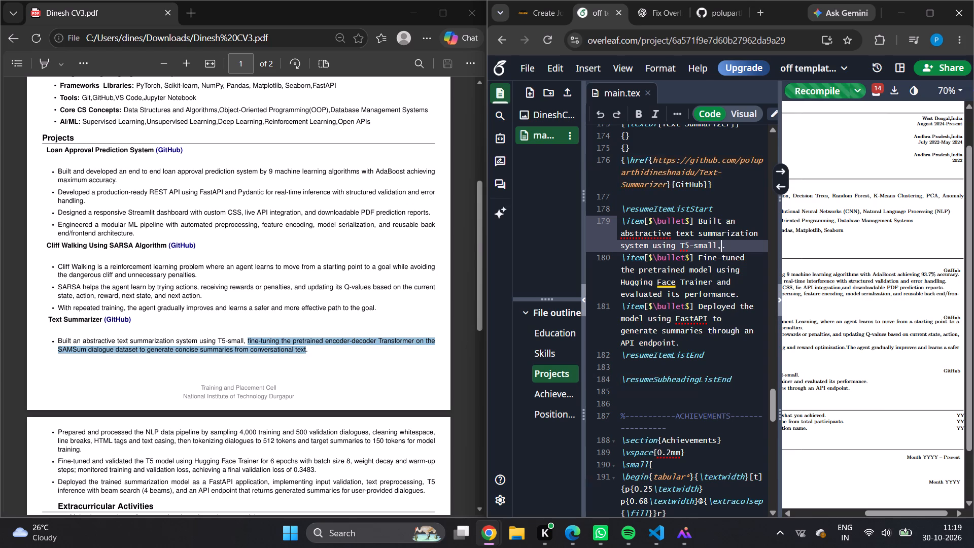
{"action": "key", "text": "space"}
{"action": "key", "text": "ctrl+v"}
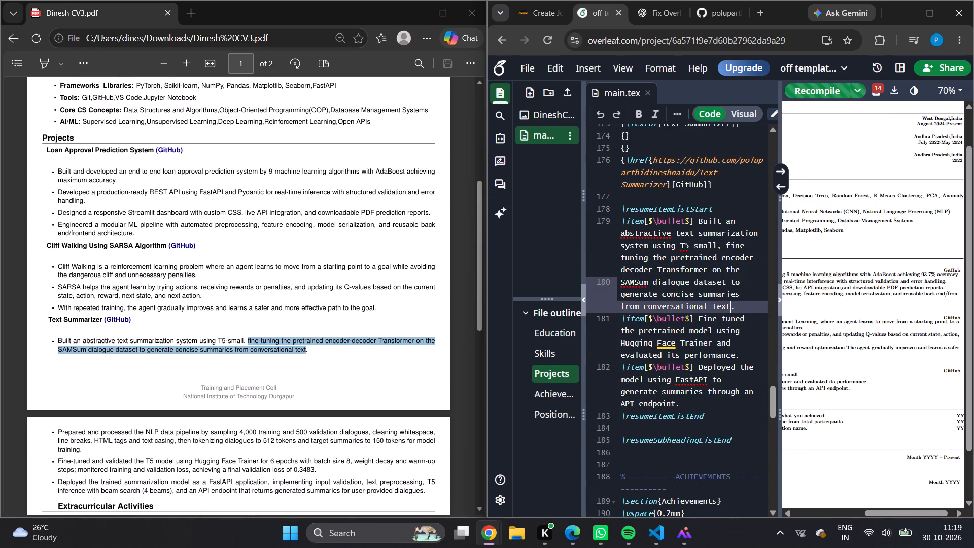
Replace the second Text Summarizer bullet's text with the older CV's text from "Prepared and processed the NLP data pipeline" through "for model training".
{"action": "scroll", "coordinate": [672, 261], "scroll_direction": "down", "scroll_amount": 1}
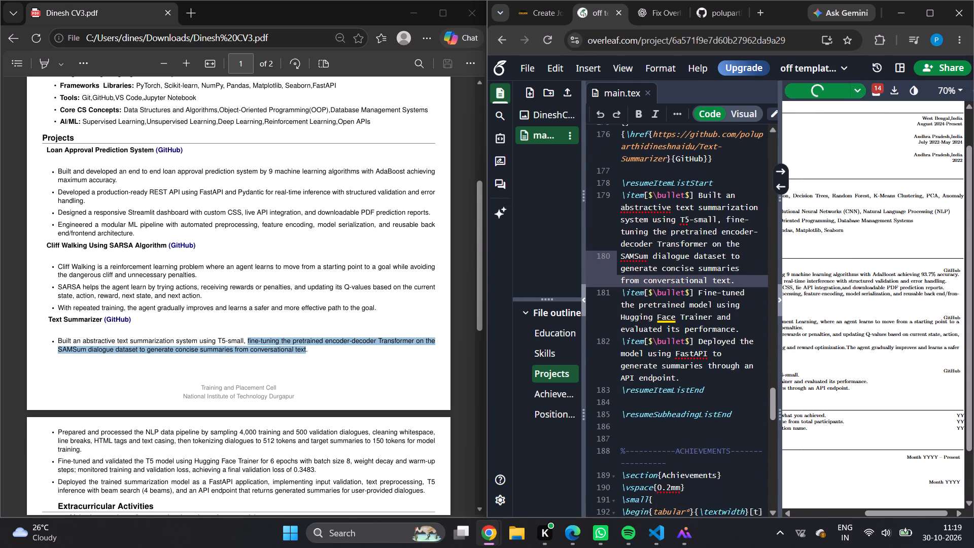
{"action": "scroll", "coordinate": [672, 261], "scroll_direction": "down", "scroll_amount": 2}
{"action": "scroll", "coordinate": [305, 386], "scroll_direction": "down", "scroll_amount": 1}
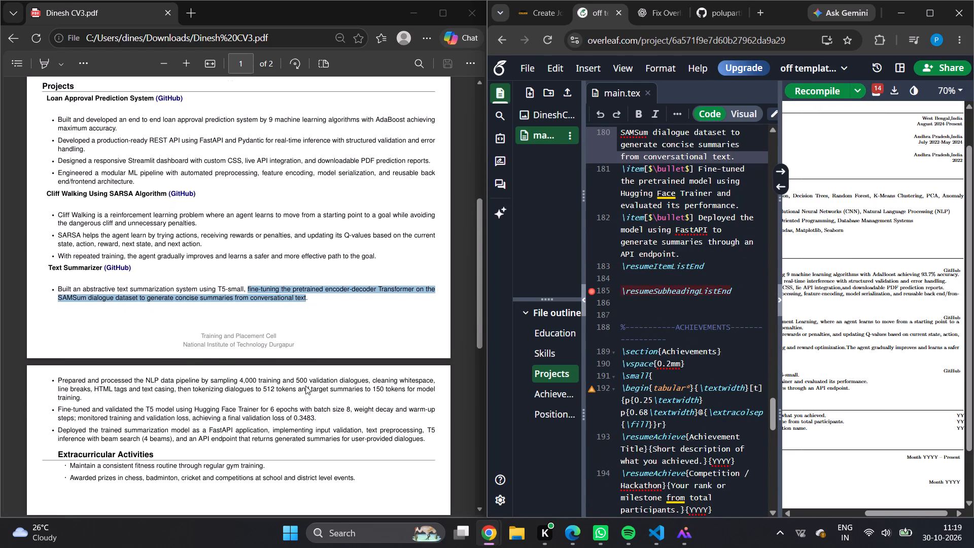
{"action": "scroll", "coordinate": [305, 386], "scroll_direction": "down", "scroll_amount": 1}
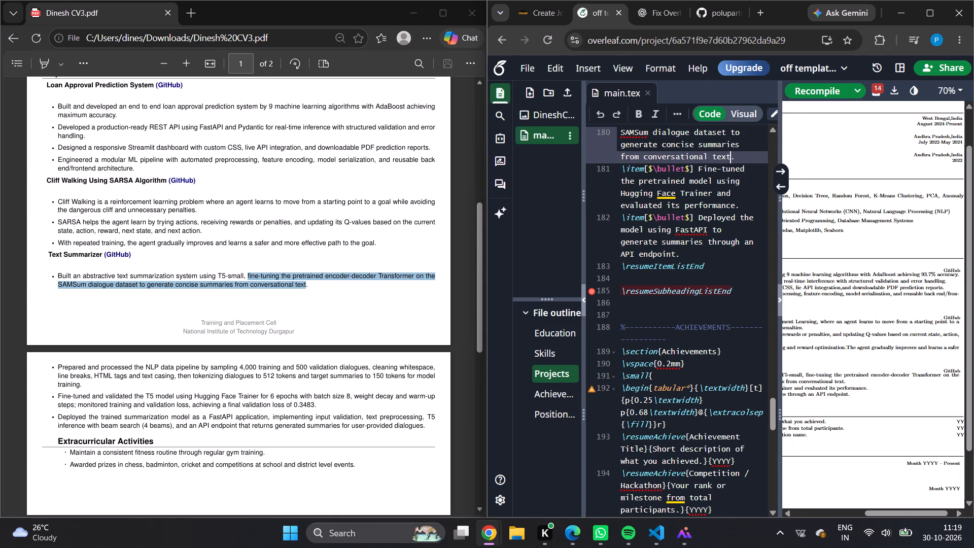
{"action": "scroll", "coordinate": [659, 250], "scroll_direction": "up", "scroll_amount": 1}
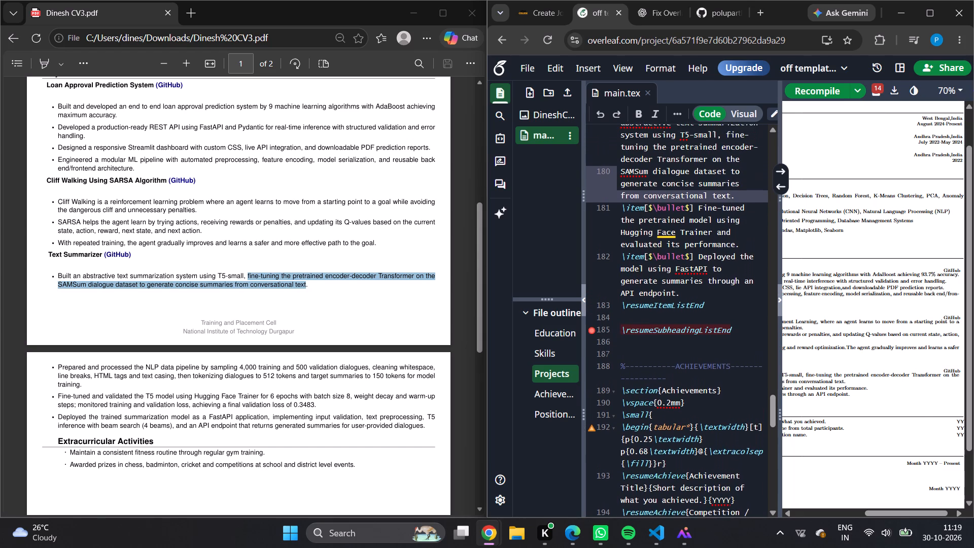
{"action": "scroll", "coordinate": [659, 250], "scroll_direction": "up", "scroll_amount": 1}
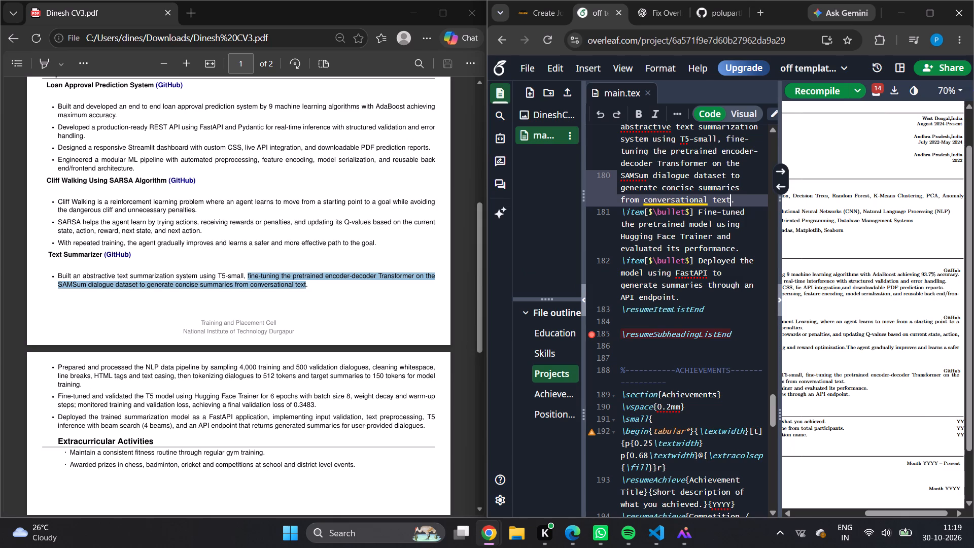
{"action": "left_click_drag", "start_coordinate": [80, 387], "coordinate": [56, 366]}
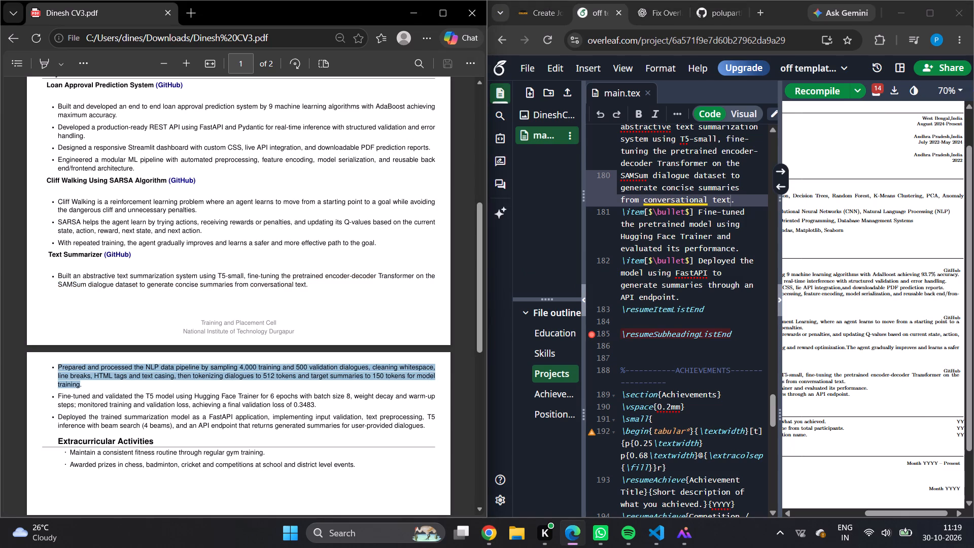
{"action": "left_click_drag", "start_coordinate": [56, 366], "coordinate": [56, 366]}
{"action": "key", "text": "ctrl+c"}
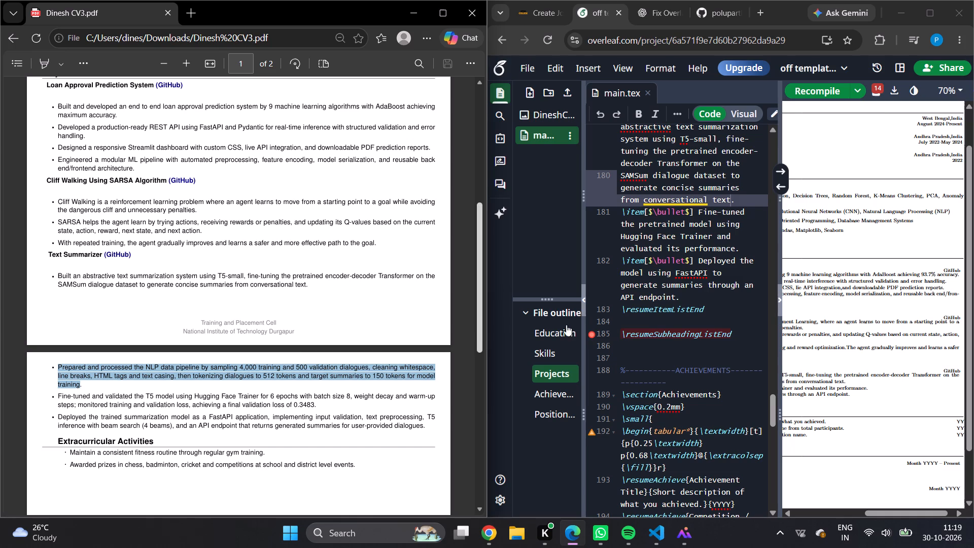
{"action": "left_click_drag", "start_coordinate": [695, 212], "coordinate": [706, 236]}
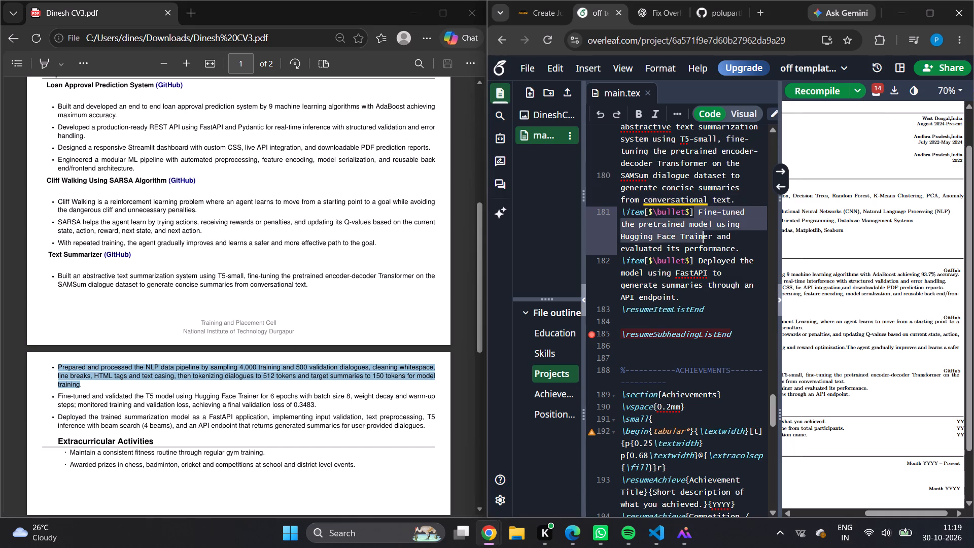
{"action": "left_click_drag", "start_coordinate": [706, 236], "coordinate": [742, 249]}
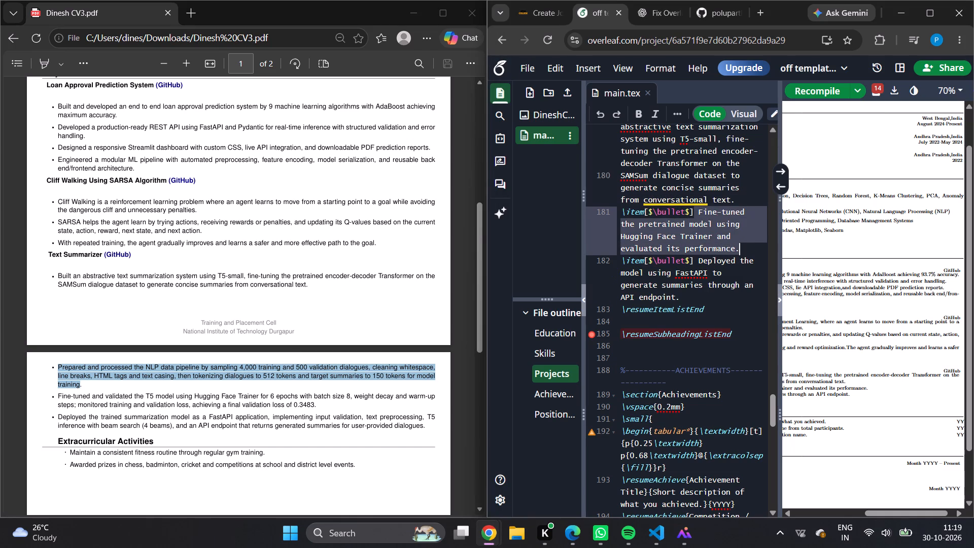
{"action": "key", "text": "ctrl+v"}
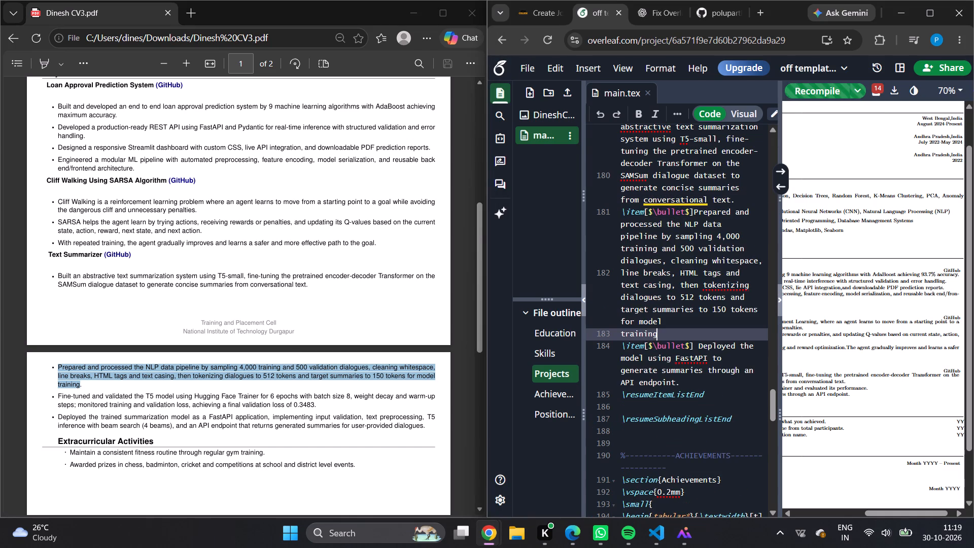
Replace the "Deployed the model using FastAPI" bullet's text with the older CV's "Fine-tuned and validated the T5 model" bullet through "validation loss of 0.3483".
{"action": "scroll", "coordinate": [212, 289], "scroll_direction": "down", "scroll_amount": 1}
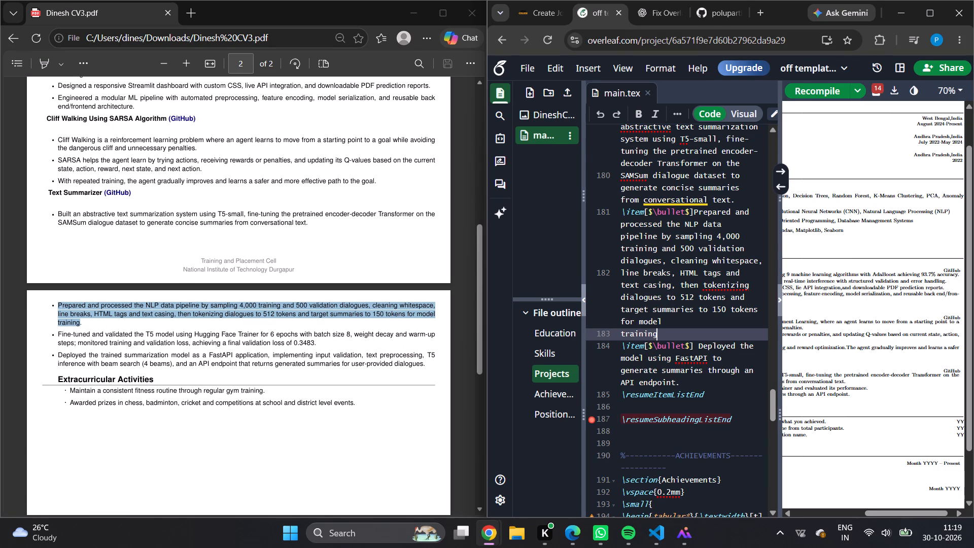
{"action": "left_click_drag", "start_coordinate": [314, 342], "coordinate": [56, 332]}
{"action": "key", "text": "ctrl+c"}
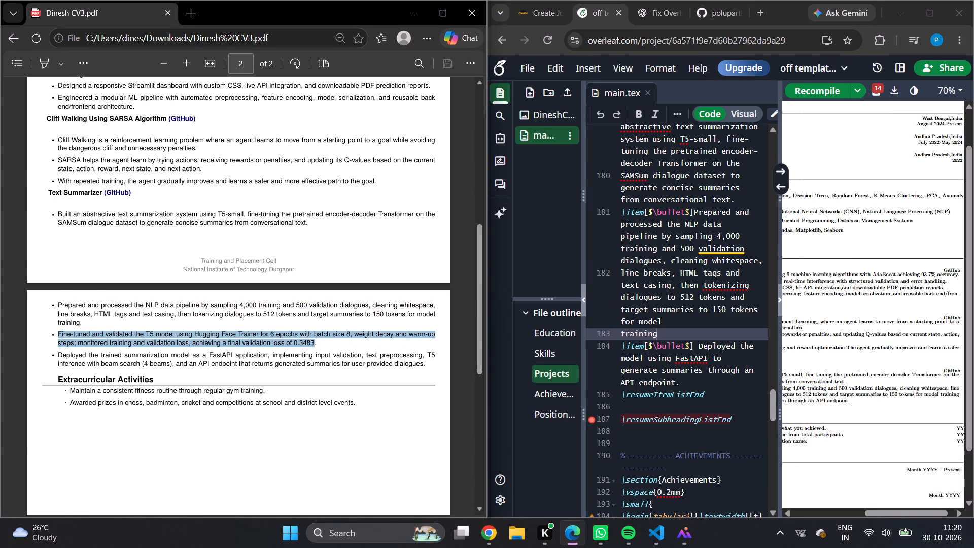
{"action": "left_click_drag", "start_coordinate": [676, 381], "coordinate": [695, 345]}
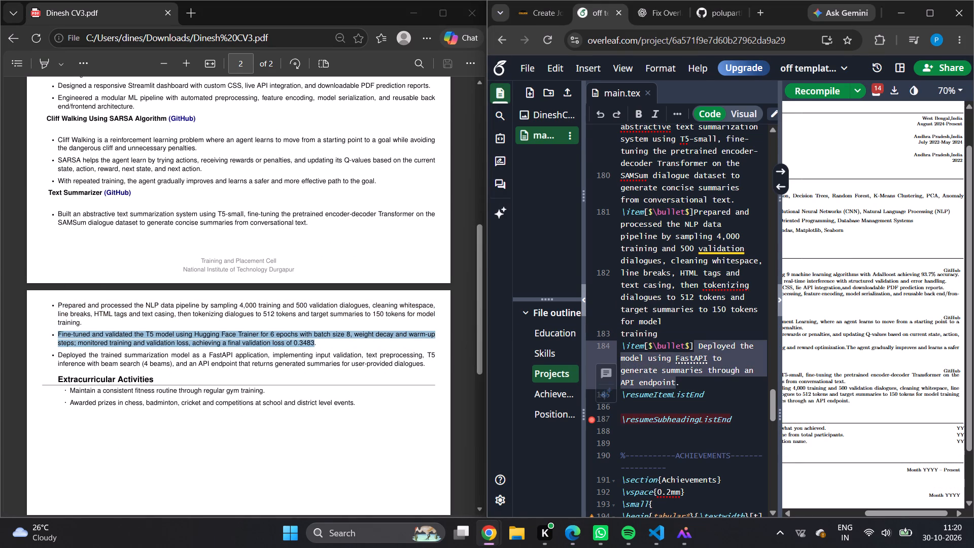
{"action": "key", "text": "ctrl+v"}
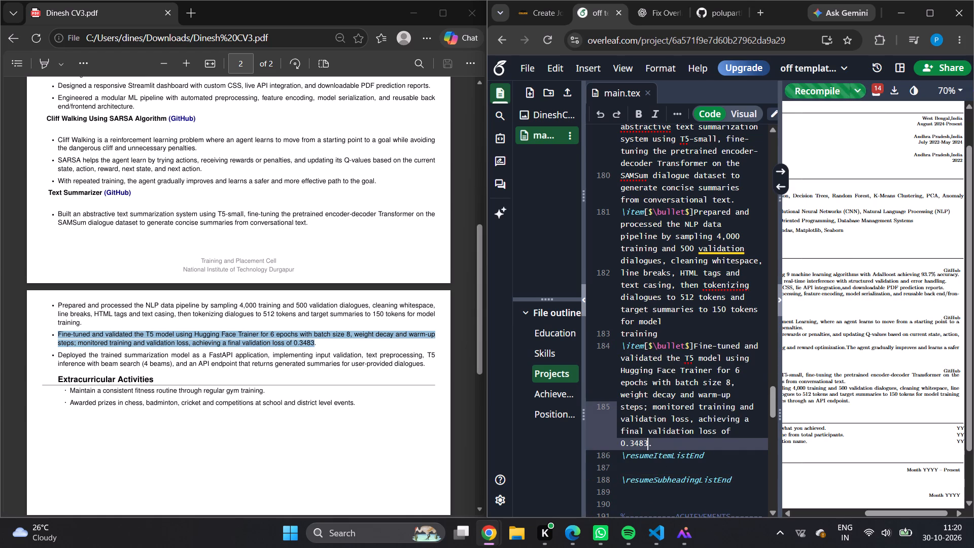
Add a fourth Text Summarizer bullet on a new line after "0.3483." by copying the \item[$\bullet$] marker from line 184.
{"action": "triple_click", "coordinate": [658, 344]}
{"action": "left_click", "coordinate": [658, 344]}
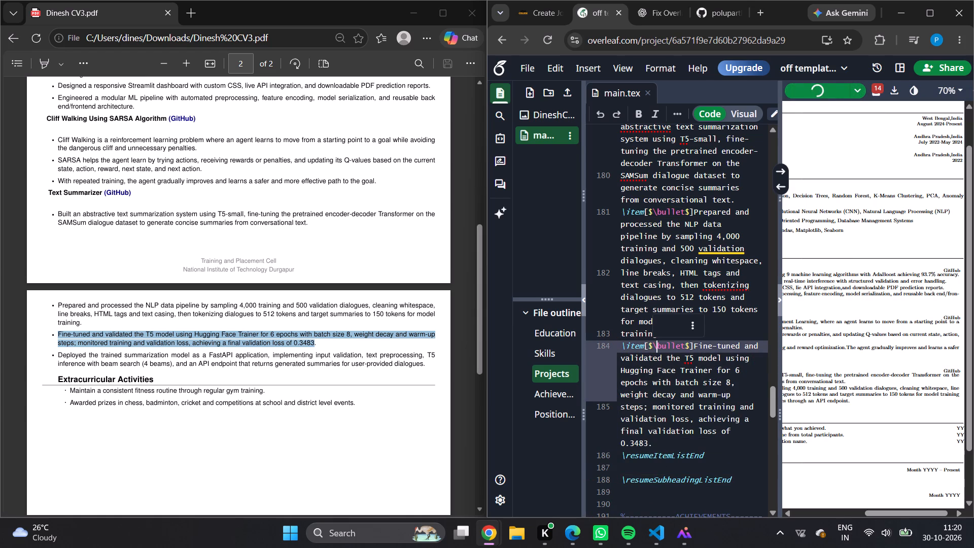
{"action": "left_click", "coordinate": [691, 348]}
{"action": "left_click", "coordinate": [691, 348]}
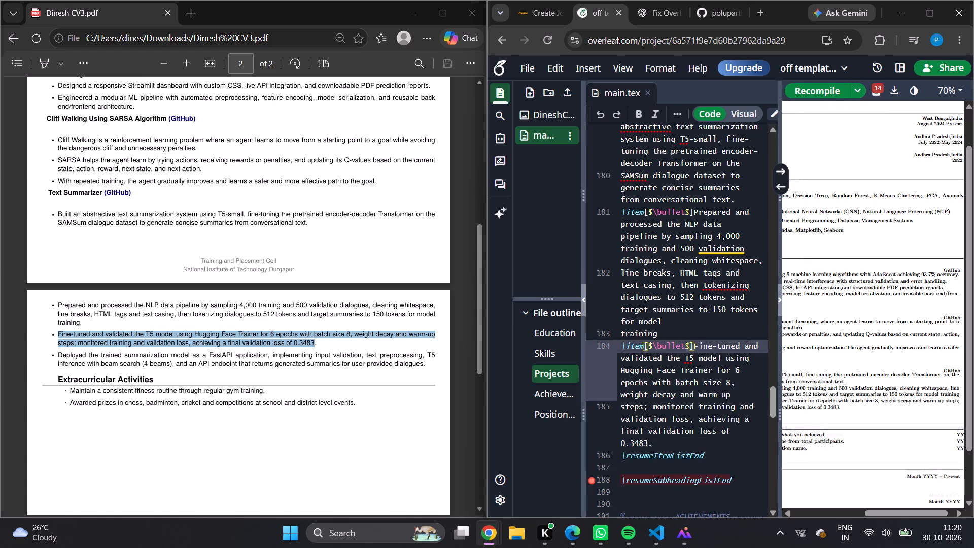
{"action": "left_click", "coordinate": [620, 346]}
{"action": "left_click", "coordinate": [620, 346]}
{"action": "left_click", "coordinate": [654, 443]}
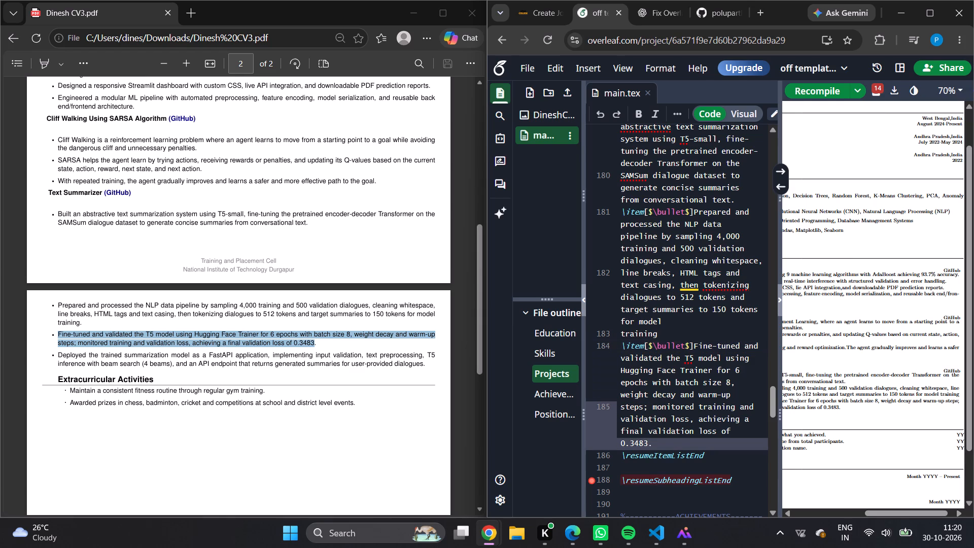
{"action": "key", "text": "Return"}
{"action": "left_click_drag", "start_coordinate": [620, 344], "coordinate": [640, 343]}
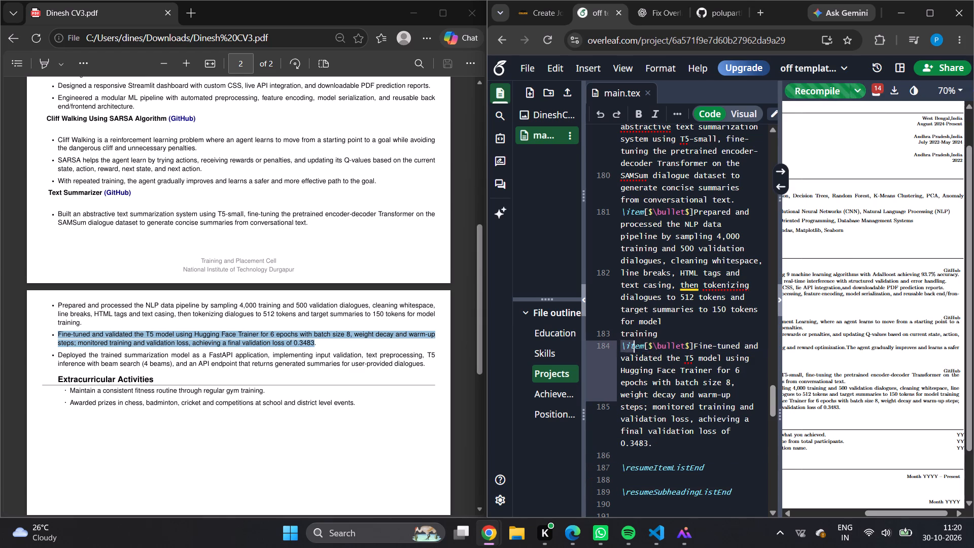
{"action": "left_click_drag", "start_coordinate": [640, 343], "coordinate": [696, 341]}
{"action": "key", "text": "ctrl+c"}
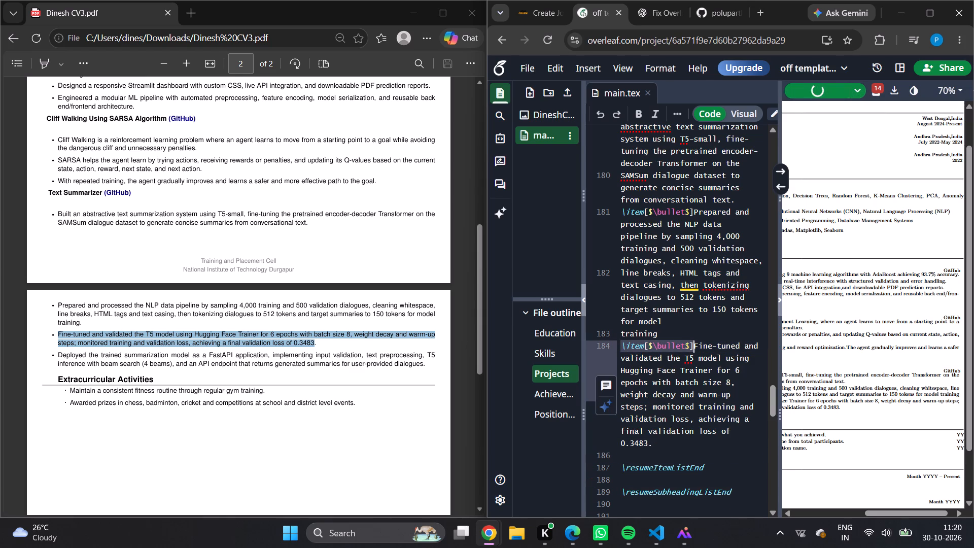
{"action": "left_click", "coordinate": [629, 453]}
{"action": "key", "text": "ctrl+v"}
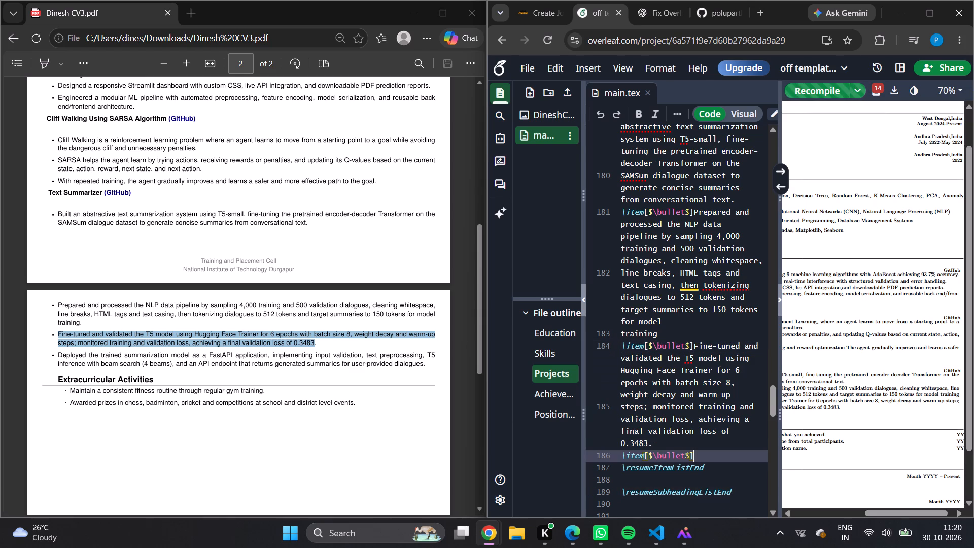
Fill the fourth Text Summarizer bullet with the older CV's text from "Deployed the trained summarization model" through "user-provided dialogues.".
{"action": "left_click_drag", "start_coordinate": [58, 351], "coordinate": [112, 371]}
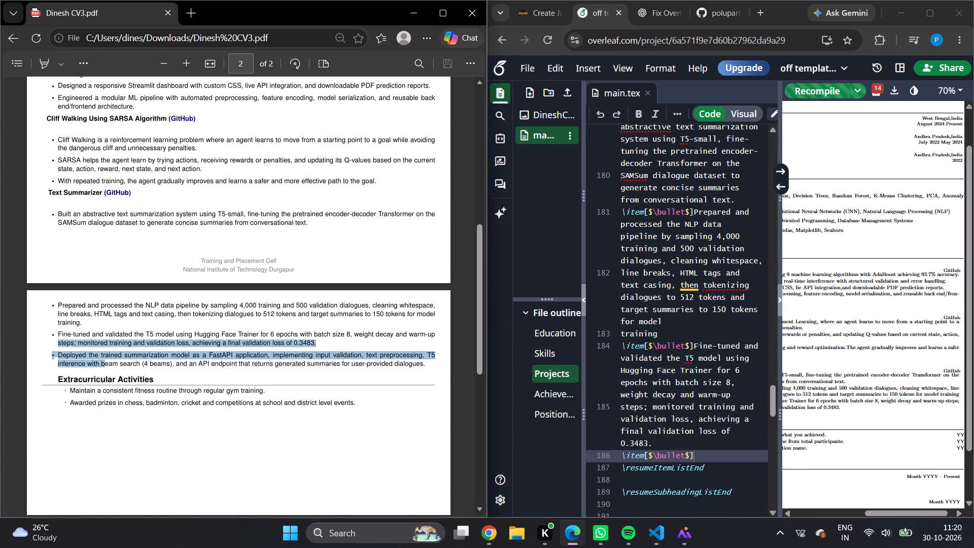
{"action": "left_click_drag", "start_coordinate": [112, 371], "coordinate": [362, 368]}
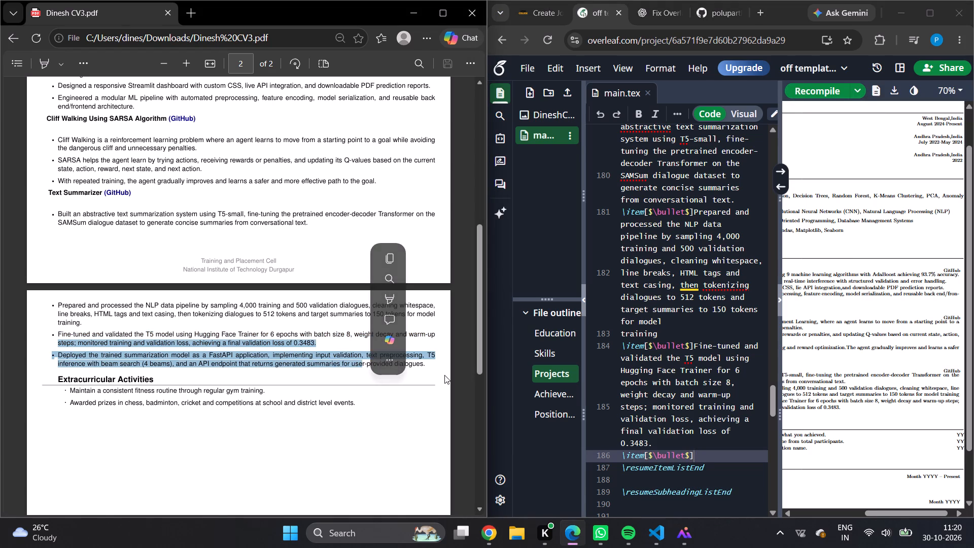
{"action": "left_click", "coordinate": [422, 366]}
{"action": "left_click_drag", "start_coordinate": [424, 366], "coordinate": [60, 353]}
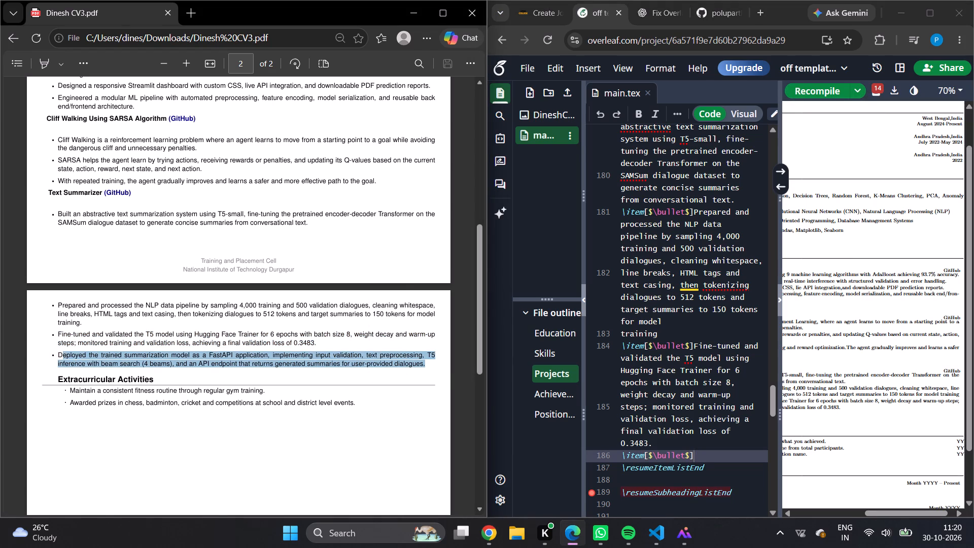
{"action": "left_click_drag", "start_coordinate": [60, 353], "coordinate": [57, 353]}
{"action": "key", "text": "ctrl+c"}
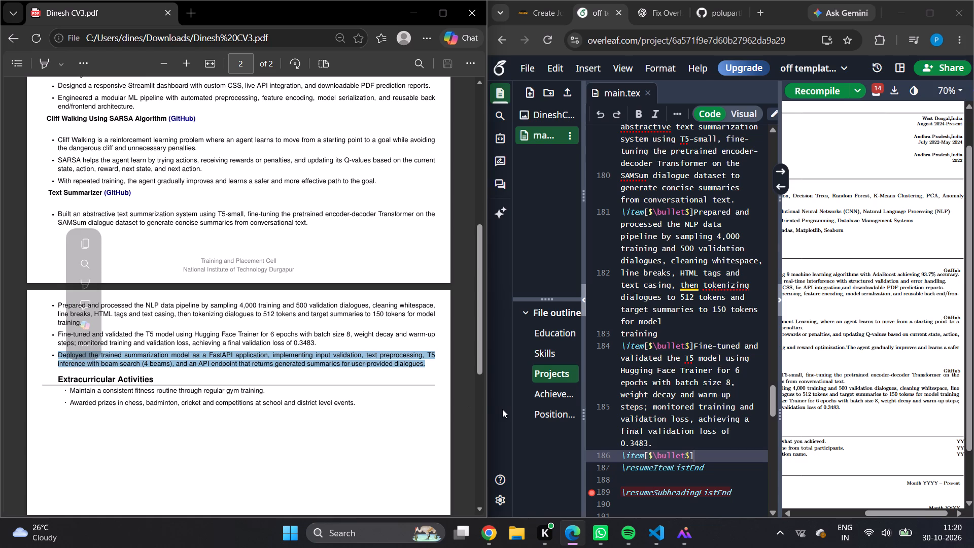
{"action": "left_click", "coordinate": [698, 457]}
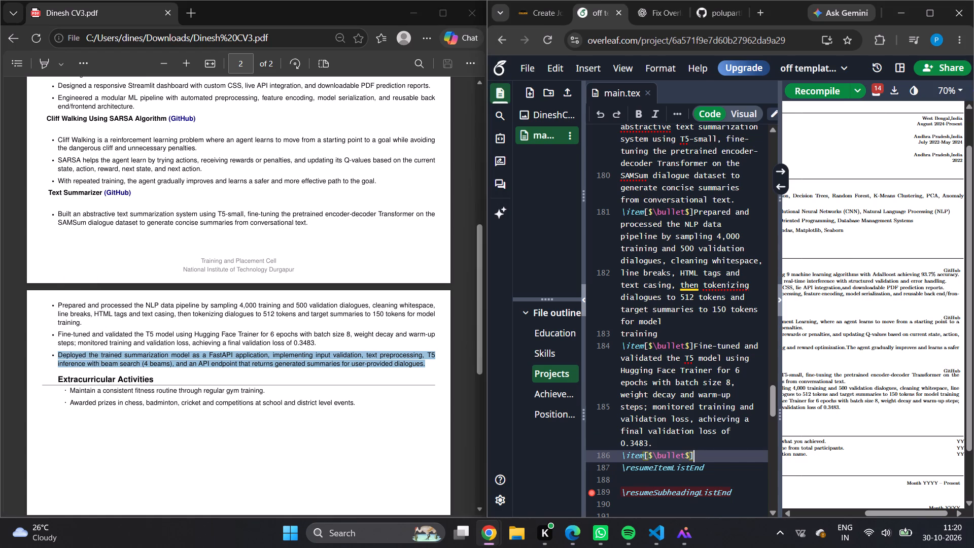
{"action": "key", "text": "ctrl+v"}
Minimize the older CV's PDF window and maximize the Overleaf window.
{"action": "scroll", "coordinate": [712, 402], "scroll_direction": "down", "scroll_amount": 1}
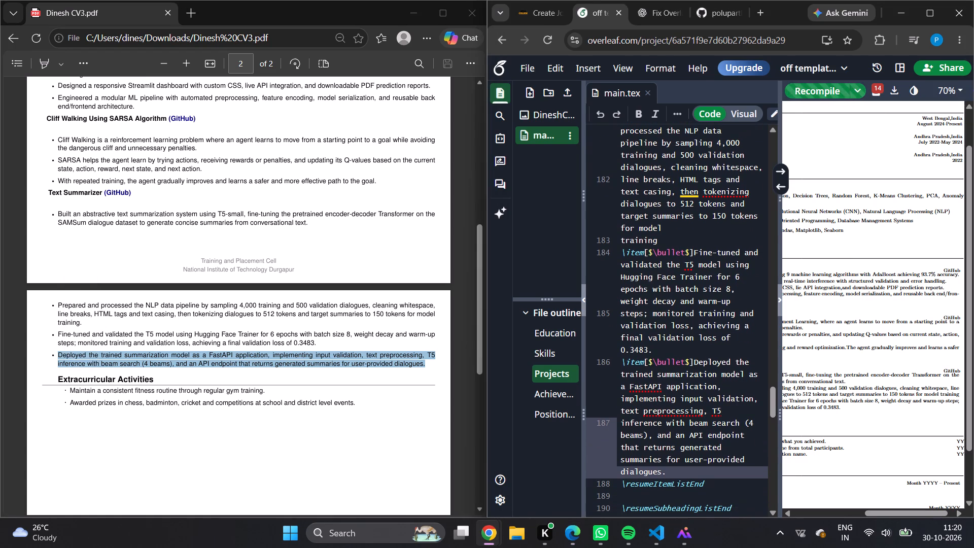
{"action": "scroll", "coordinate": [712, 402], "scroll_direction": "down", "scroll_amount": 1}
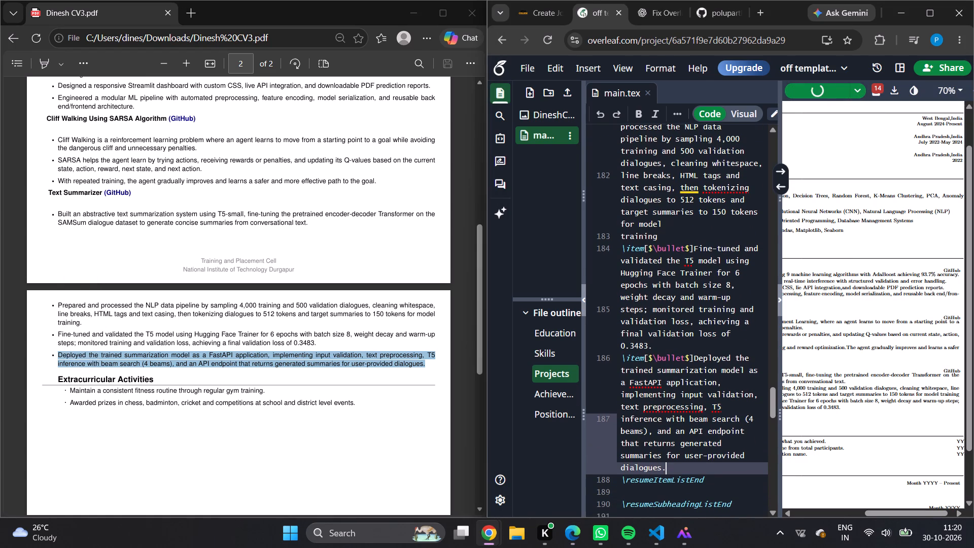
{"action": "scroll", "coordinate": [712, 402], "scroll_direction": "down", "scroll_amount": 2}
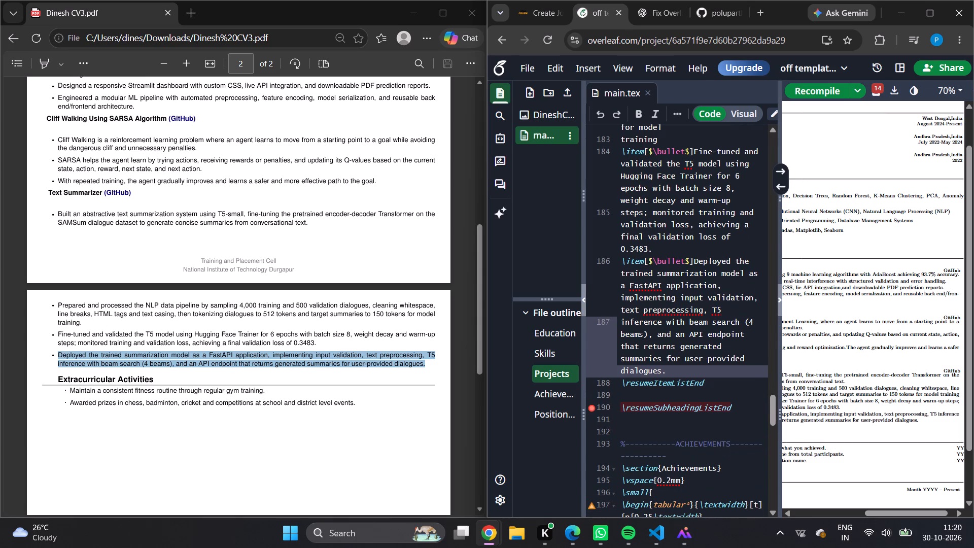
{"action": "scroll", "coordinate": [712, 402], "scroll_direction": "down", "scroll_amount": 3}
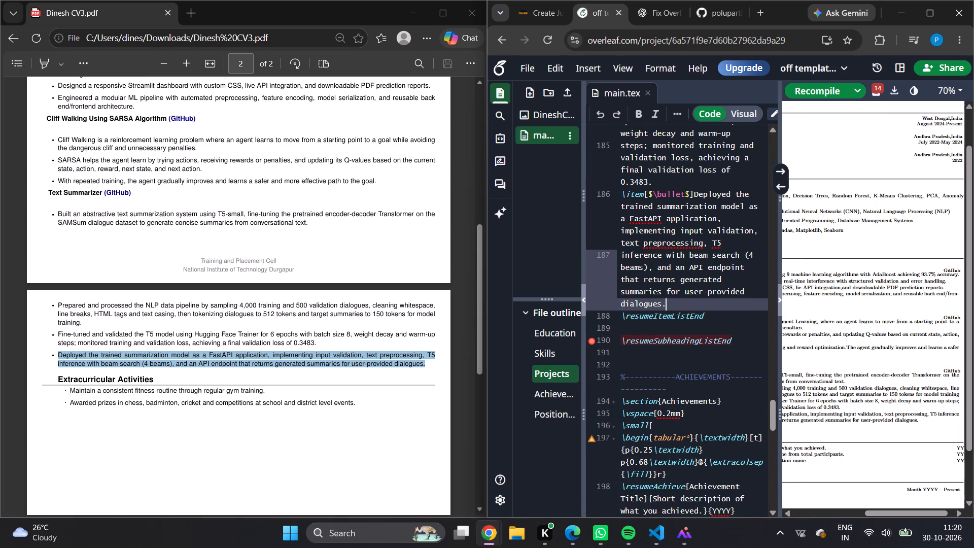
{"action": "left_click", "coordinate": [438, 385]}
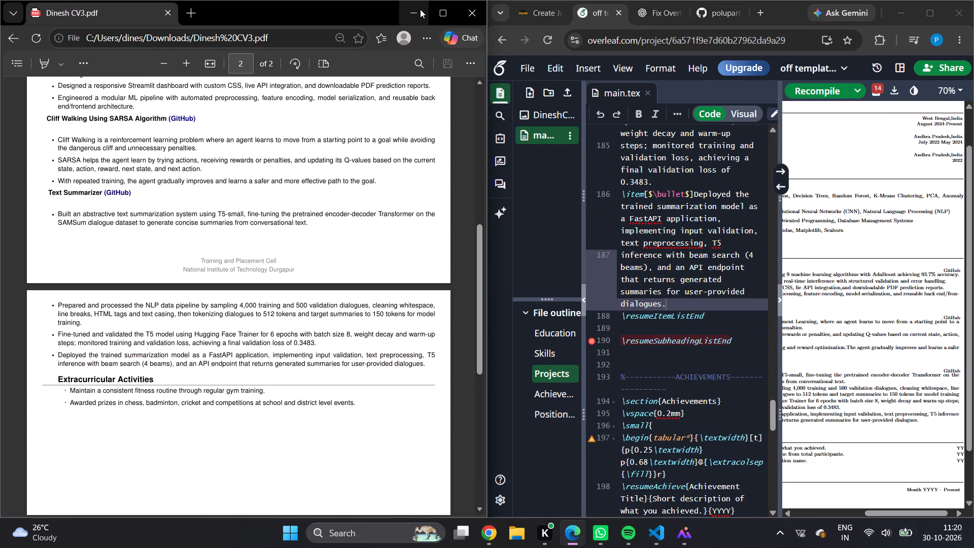
{"action": "left_click", "coordinate": [420, 9]}
{"action": "left_click", "coordinate": [918, 14]}
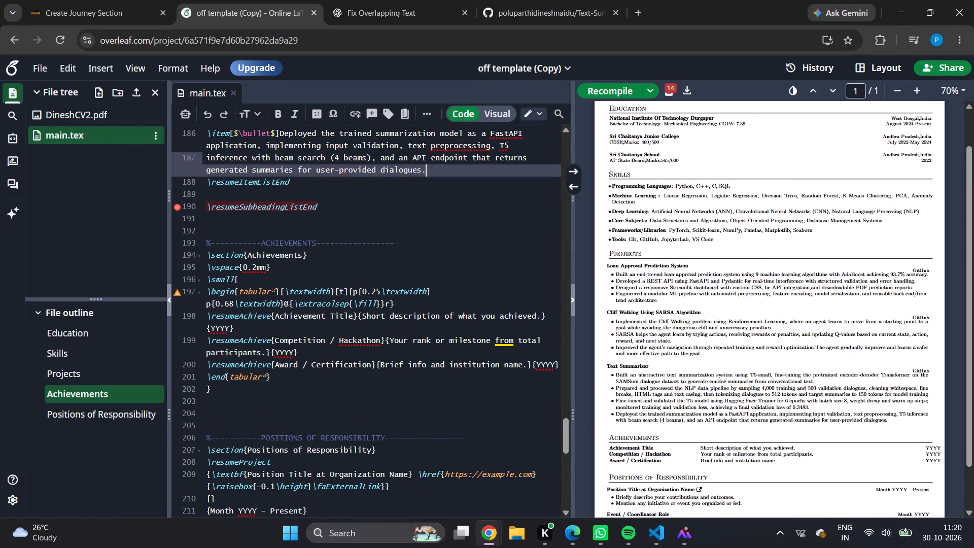
Review the compiled resume page and the source of the Achievements and Positions of Responsibility sections following the Projects section.
{"action": "scroll", "coordinate": [728, 386], "scroll_direction": "down", "scroll_amount": 1}
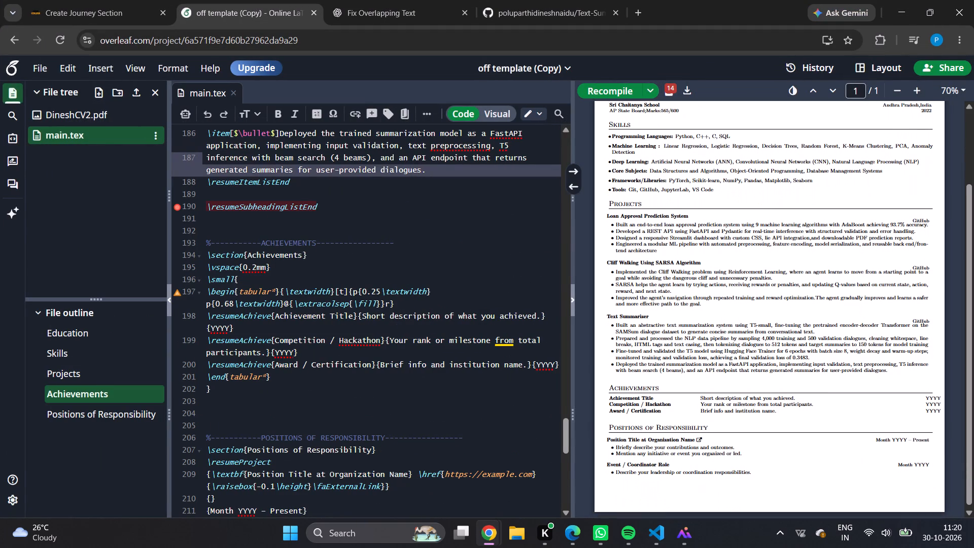
{"action": "scroll", "coordinate": [728, 386], "scroll_direction": "down", "scroll_amount": 1}
{"action": "scroll", "coordinate": [463, 389], "scroll_direction": "down", "scroll_amount": 1}
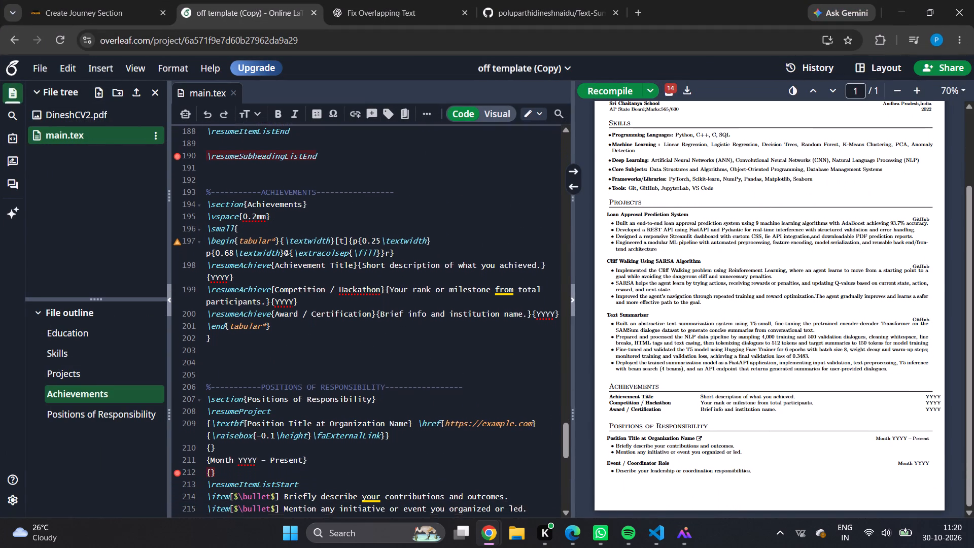
{"action": "scroll", "coordinate": [463, 389], "scroll_direction": "down", "scroll_amount": 1}
{"action": "scroll", "coordinate": [463, 389], "scroll_direction": "up", "scroll_amount": 3}
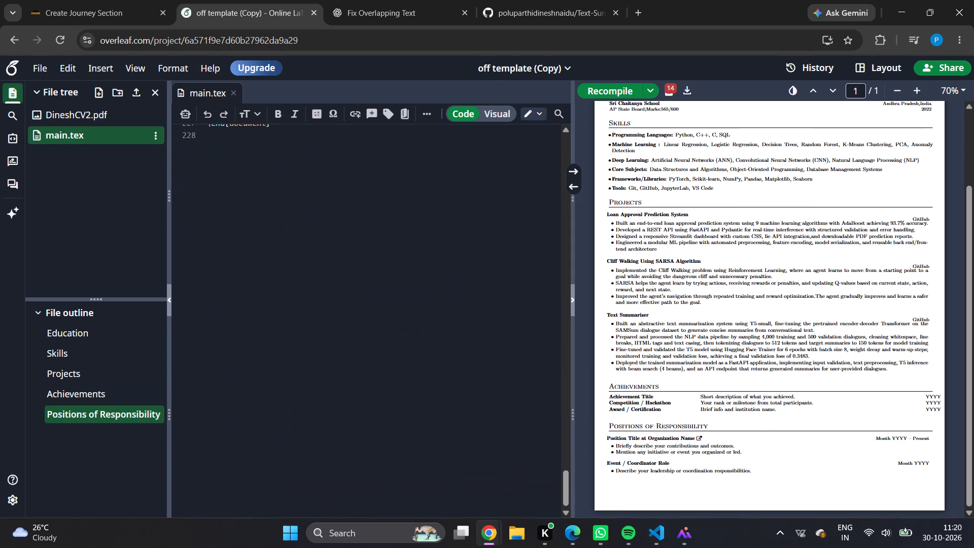
{"action": "scroll", "coordinate": [463, 389], "scroll_direction": "up", "scroll_amount": 2}
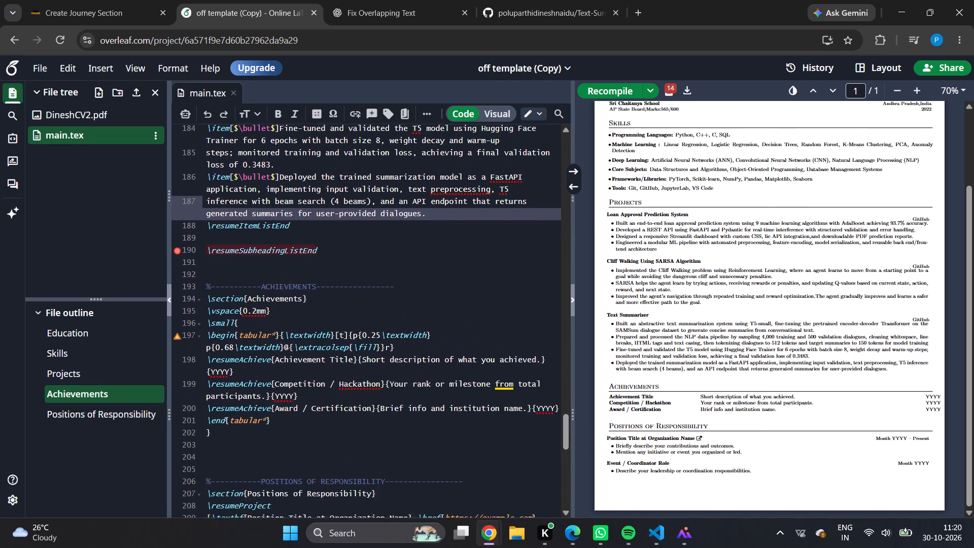
{"action": "scroll", "coordinate": [463, 389], "scroll_direction": "up", "scroll_amount": 3}
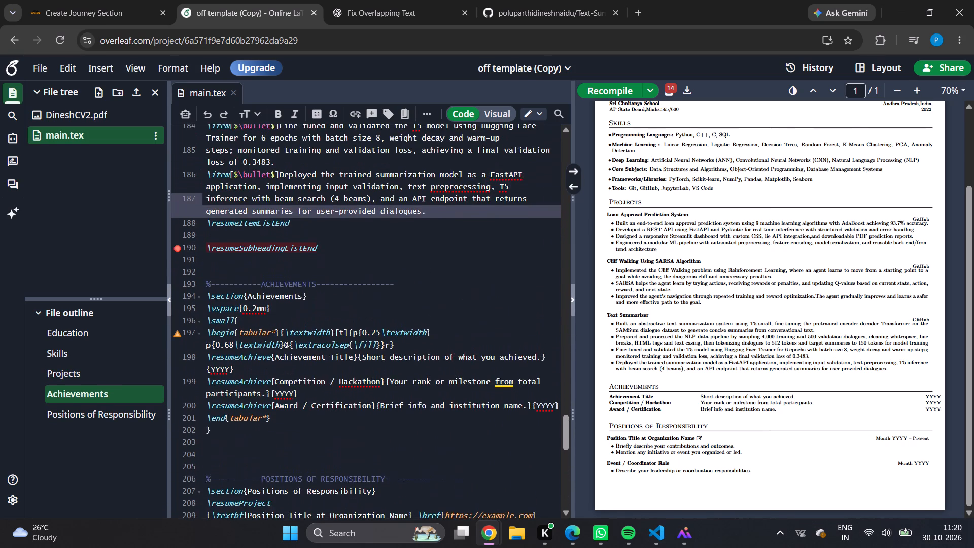
{"action": "scroll", "coordinate": [463, 389], "scroll_direction": "up", "scroll_amount": 1}
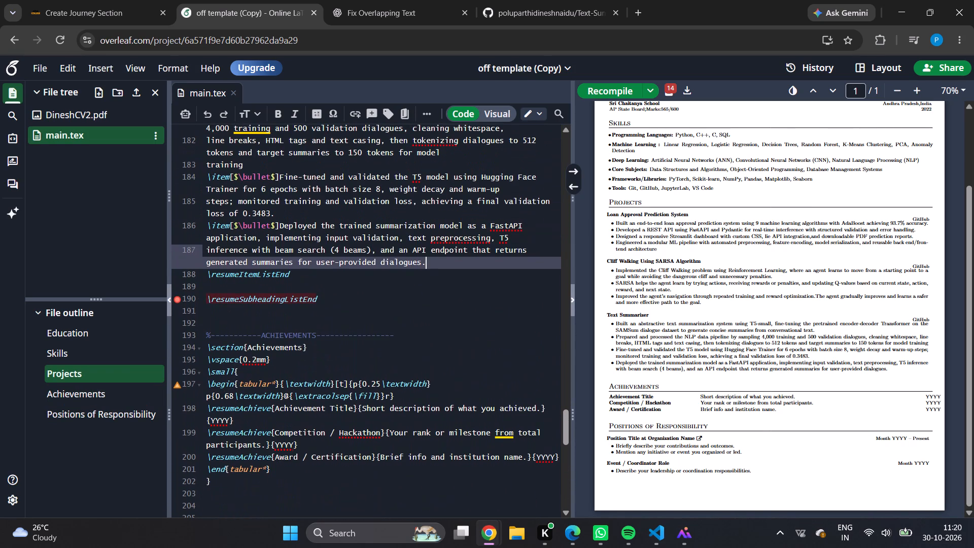
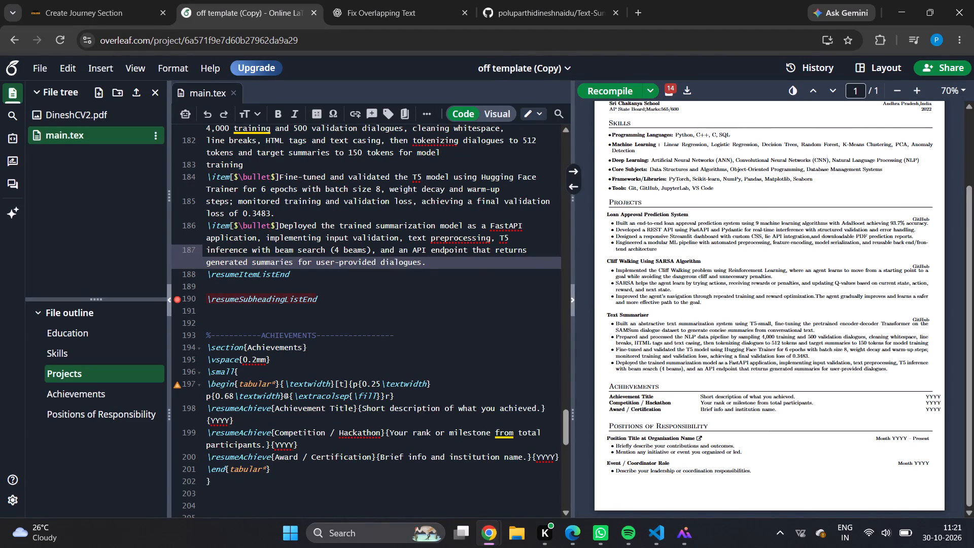
Check the Cliff Walking project's GitHub link from the compiled resume, close the opened page, and look over the preview.
{"action": "left_click", "coordinate": [923, 264]}
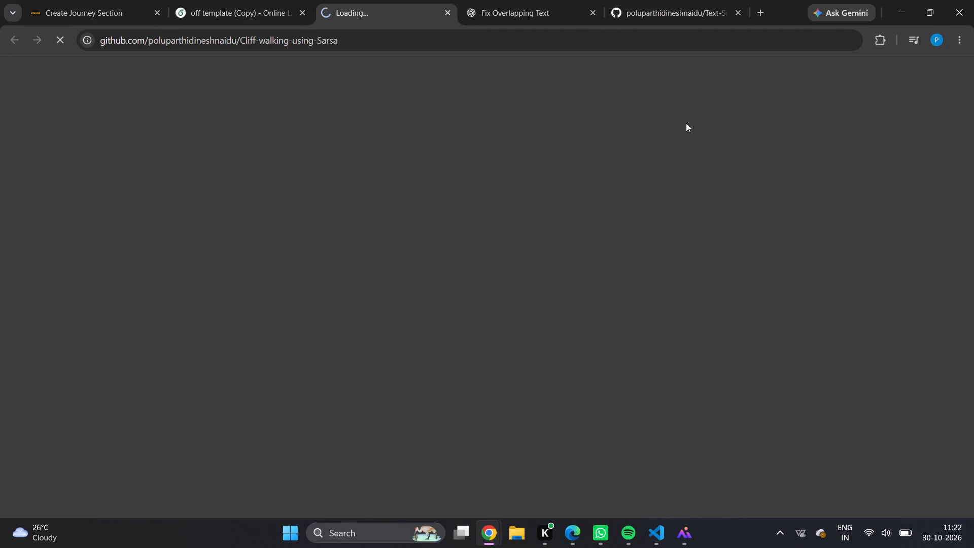
{"action": "left_click", "coordinate": [448, 16]}
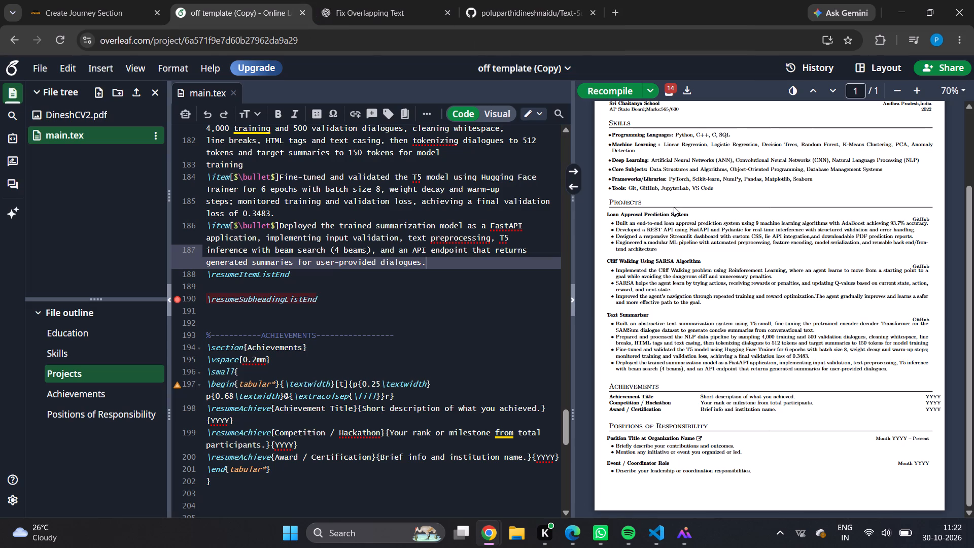
{"action": "scroll", "coordinate": [758, 301], "scroll_direction": "down", "scroll_amount": 1}
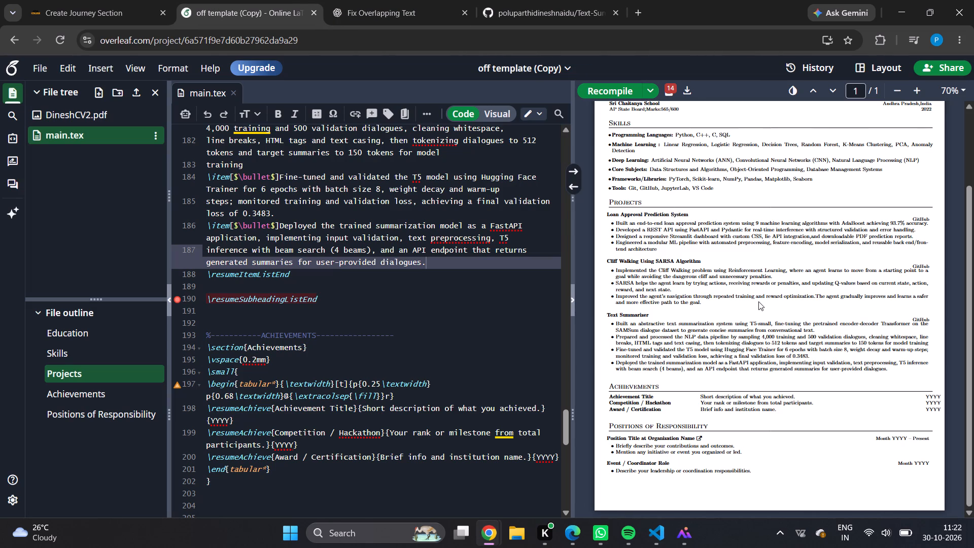
{"action": "scroll", "coordinate": [758, 301], "scroll_direction": "down", "scroll_amount": 1}
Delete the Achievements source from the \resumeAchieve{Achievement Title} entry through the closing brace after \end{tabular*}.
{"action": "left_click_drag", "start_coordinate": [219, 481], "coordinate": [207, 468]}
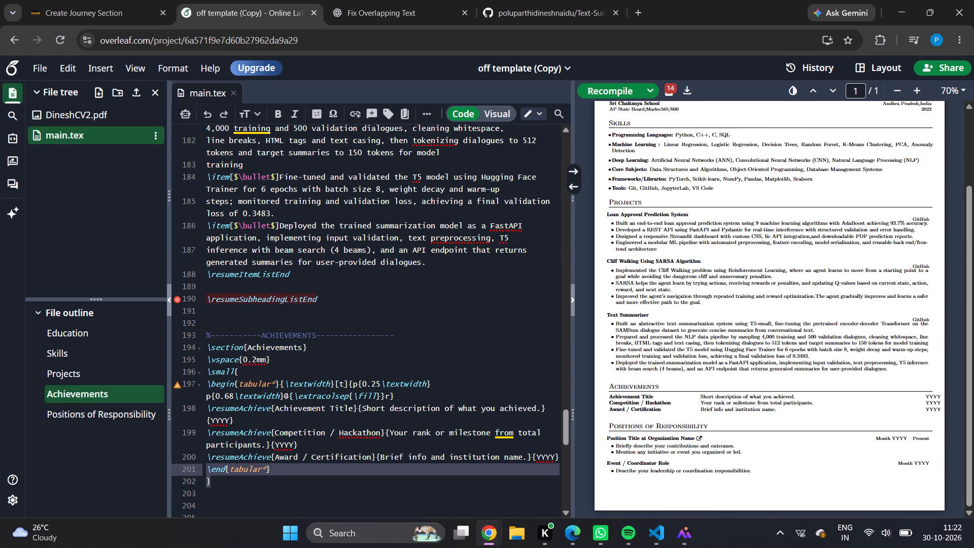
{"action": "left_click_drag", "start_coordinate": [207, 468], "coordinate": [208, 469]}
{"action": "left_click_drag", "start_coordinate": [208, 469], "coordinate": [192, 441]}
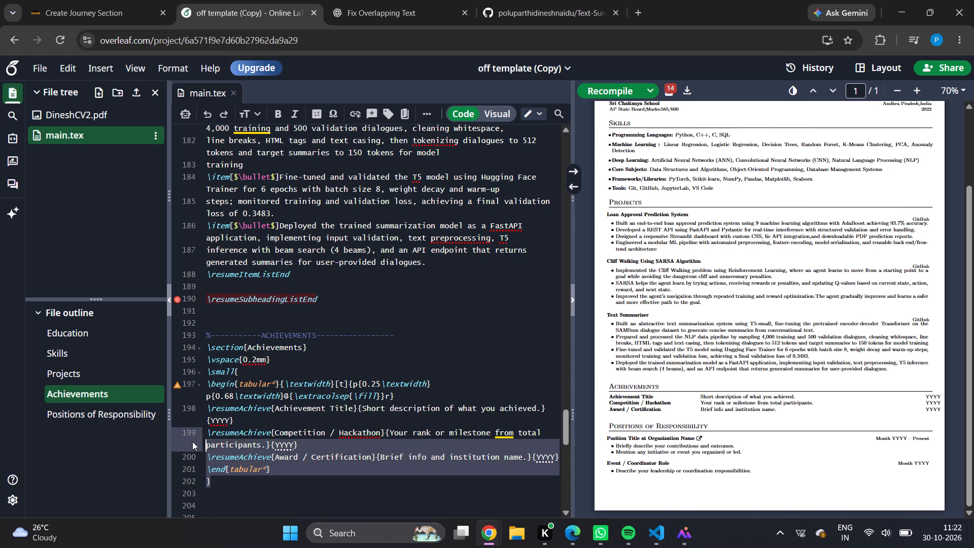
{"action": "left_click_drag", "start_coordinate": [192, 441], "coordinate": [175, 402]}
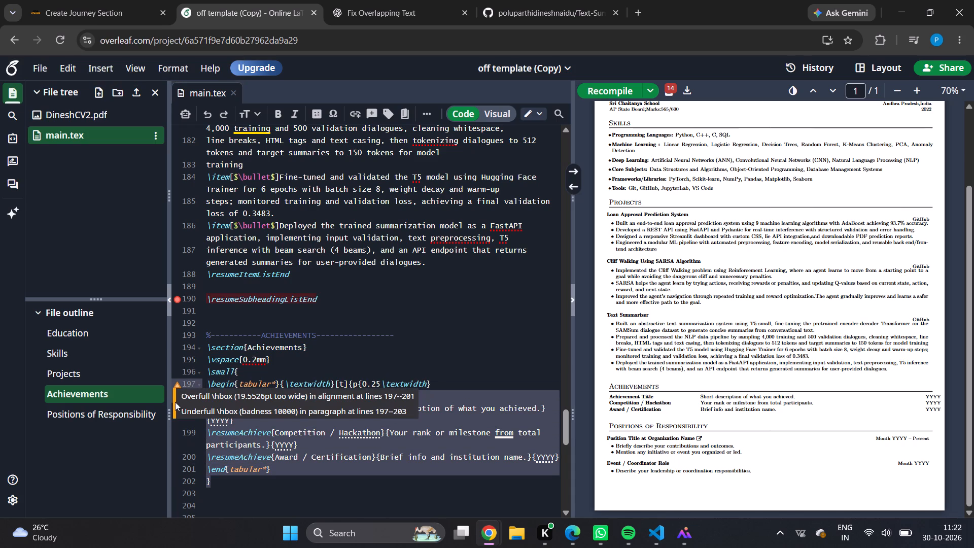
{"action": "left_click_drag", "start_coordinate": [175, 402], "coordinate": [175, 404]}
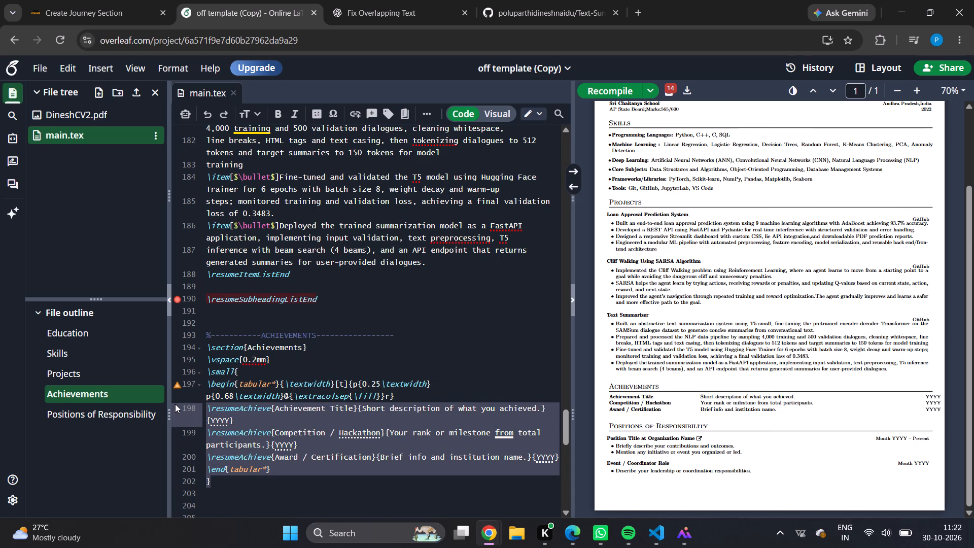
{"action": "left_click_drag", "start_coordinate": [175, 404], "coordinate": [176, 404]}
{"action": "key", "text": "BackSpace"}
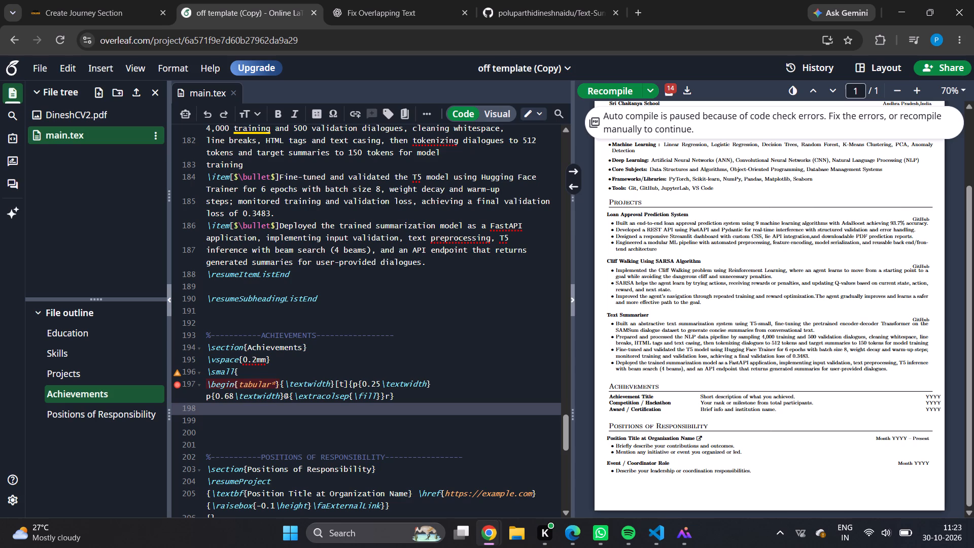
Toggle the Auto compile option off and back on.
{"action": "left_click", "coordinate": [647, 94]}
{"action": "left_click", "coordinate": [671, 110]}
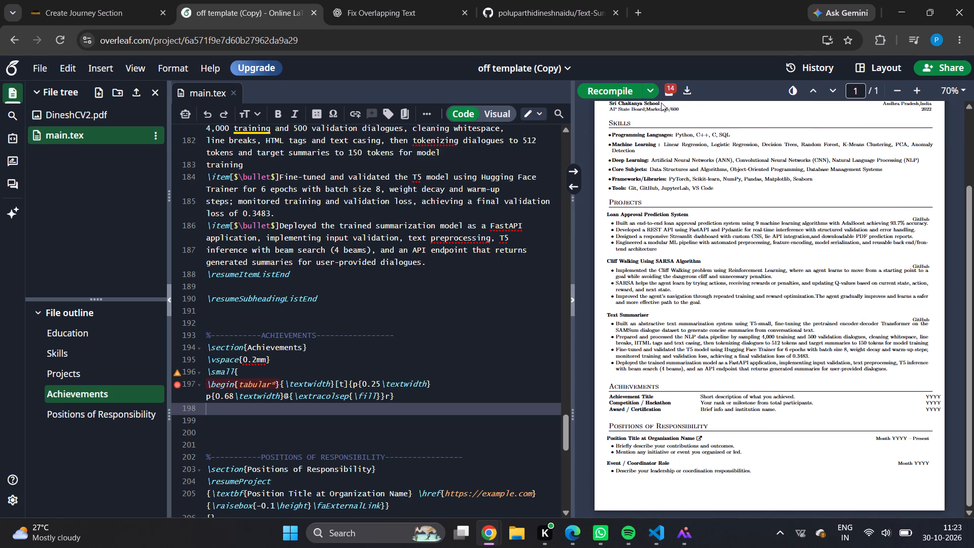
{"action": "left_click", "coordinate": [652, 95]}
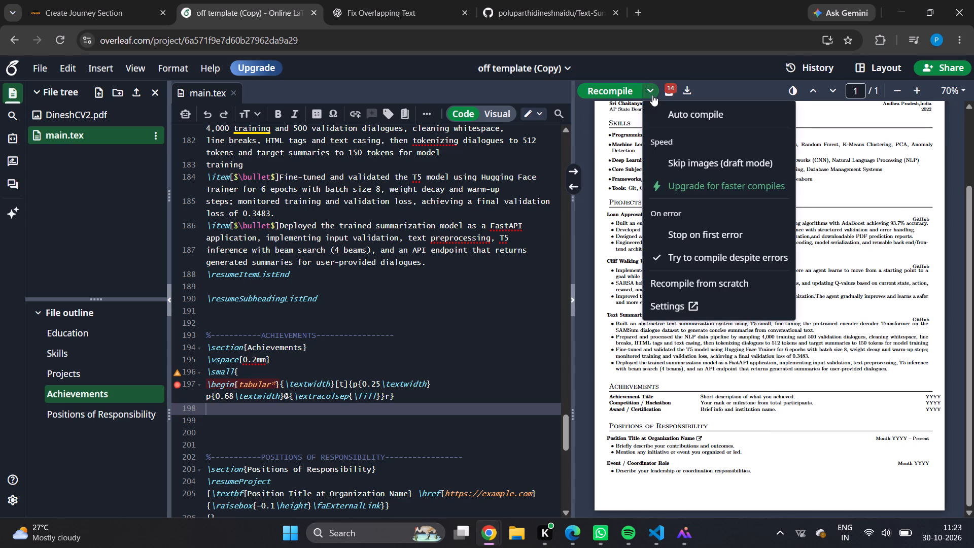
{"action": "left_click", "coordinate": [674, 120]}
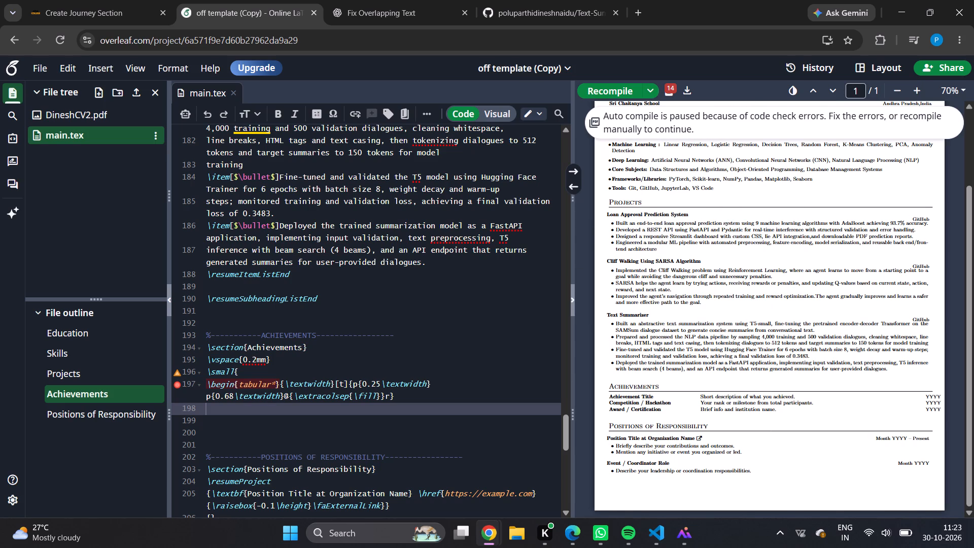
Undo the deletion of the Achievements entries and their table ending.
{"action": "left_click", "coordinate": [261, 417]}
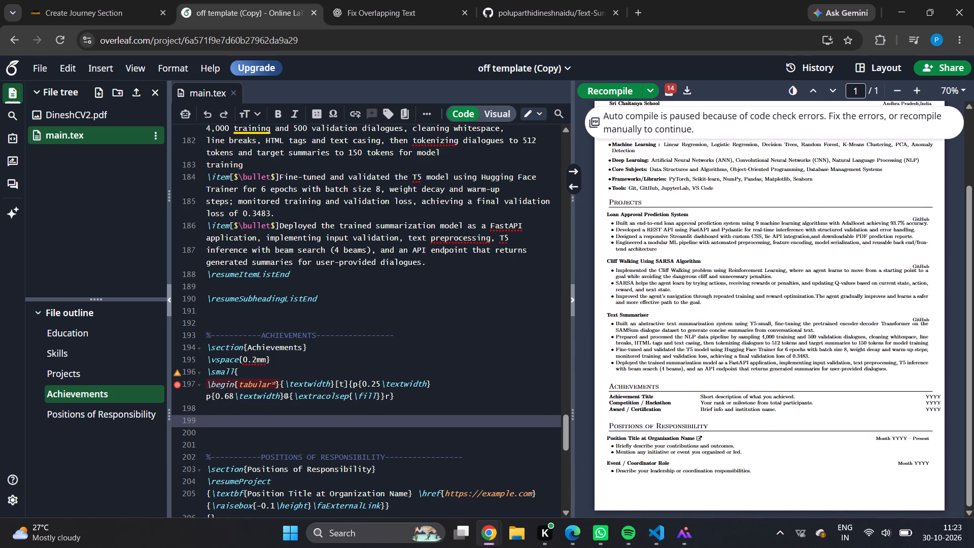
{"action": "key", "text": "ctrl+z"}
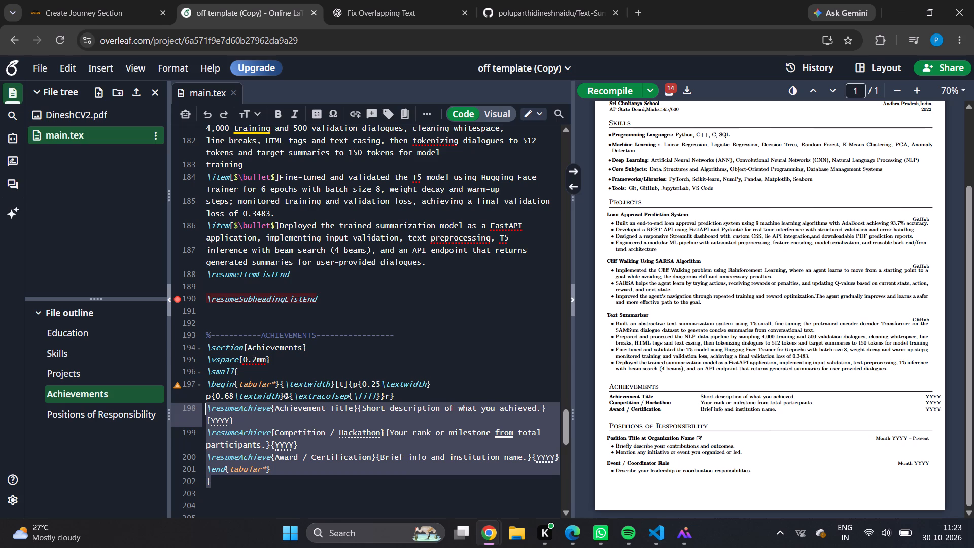
{"action": "left_click", "coordinate": [408, 414]}
{"action": "key", "text": "shift+super+s"}
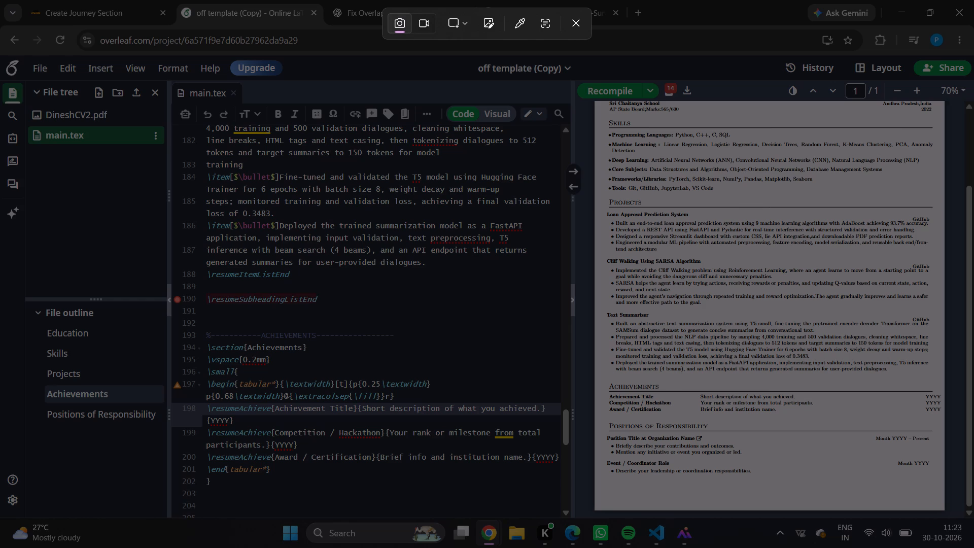
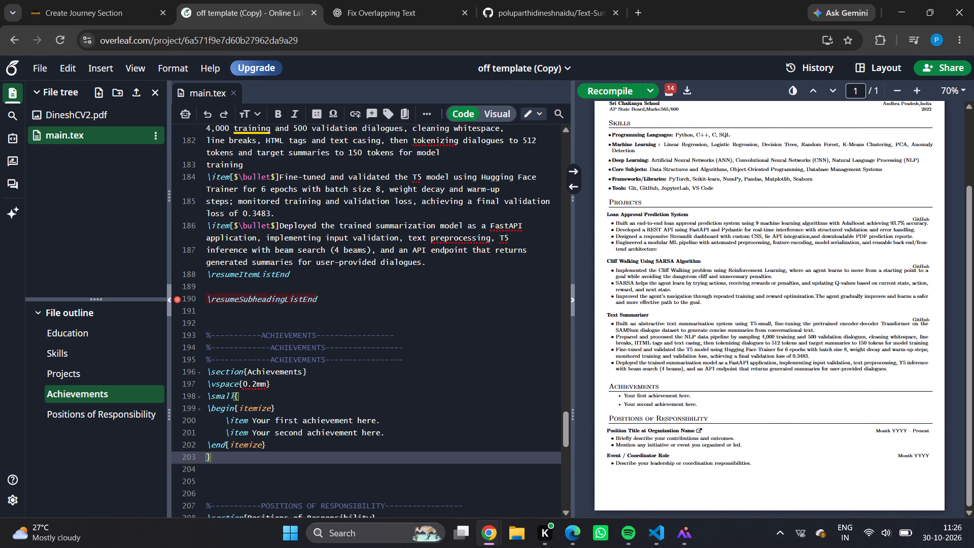
Select the first Achievements bullet's placeholder text, "Your first achievement here.", for replacement.
{"action": "left_click_drag", "start_coordinate": [379, 421], "coordinate": [272, 416]}
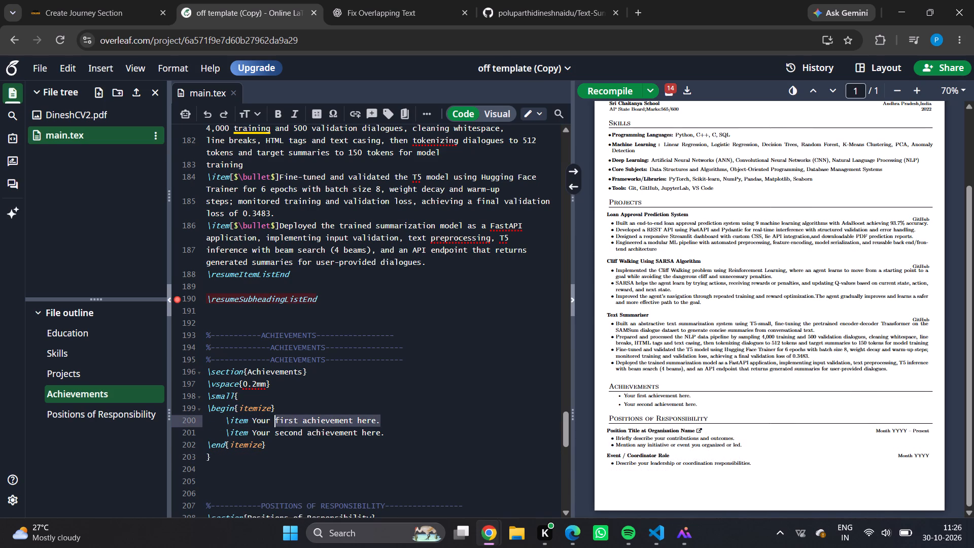
{"action": "left_click_drag", "start_coordinate": [272, 416], "coordinate": [253, 419]}
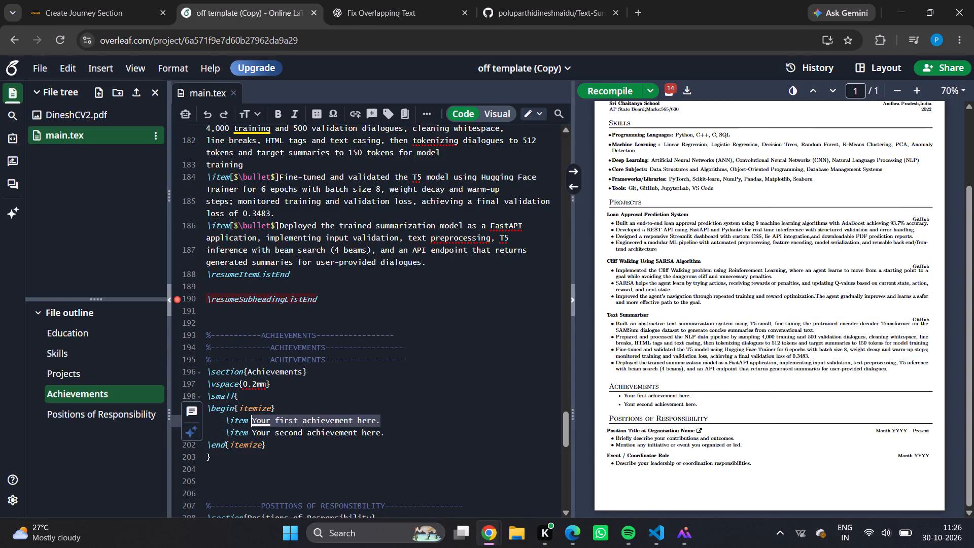
{"action": "scroll", "coordinate": [785, 340], "scroll_direction": "up", "scroll_amount": 1}
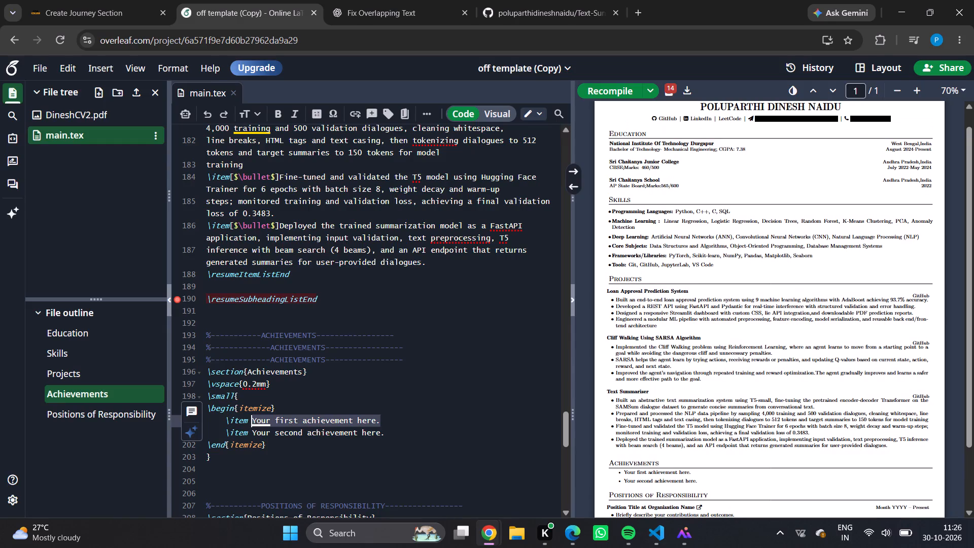
{"action": "scroll", "coordinate": [785, 340], "scroll_direction": "up", "scroll_amount": 3}
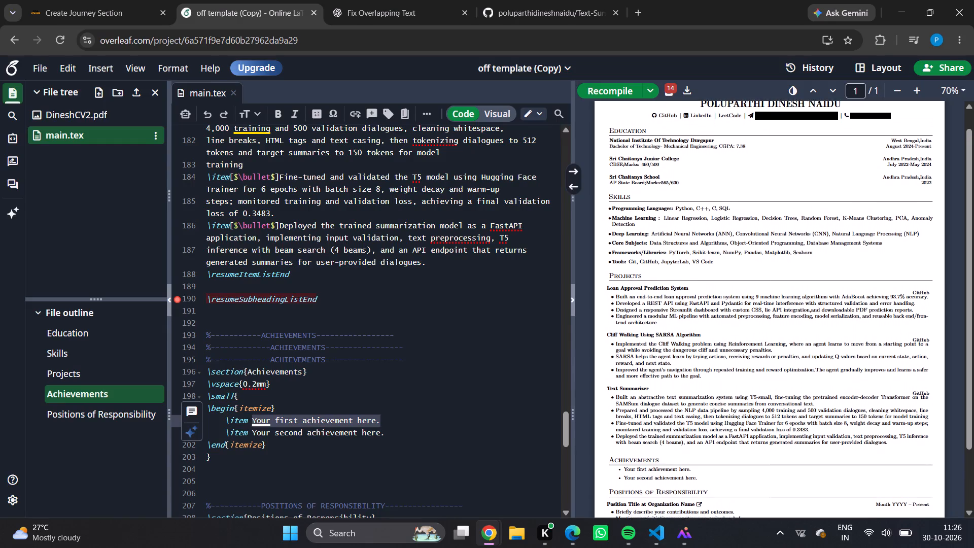
{"action": "scroll", "coordinate": [785, 340], "scroll_direction": "up", "scroll_amount": 1}
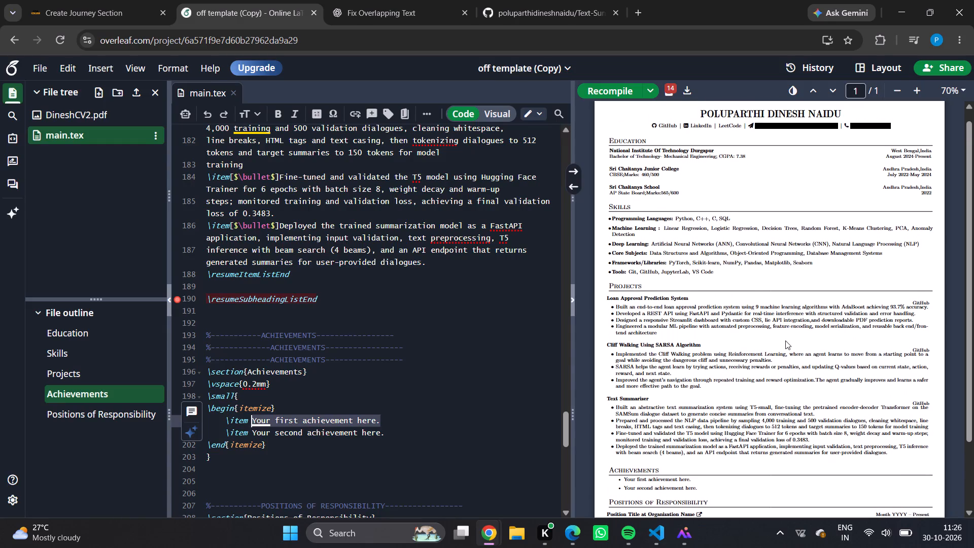
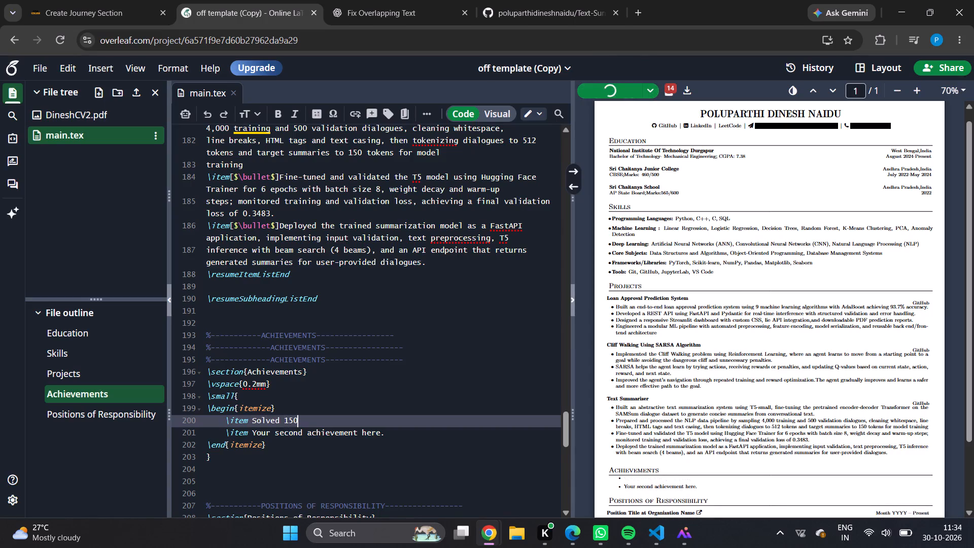
{"action": "key", "text": "BackSpace"}
{"action": "key", "text": "BackSpace"}
{"action": "key", "text": "BackSpace"}
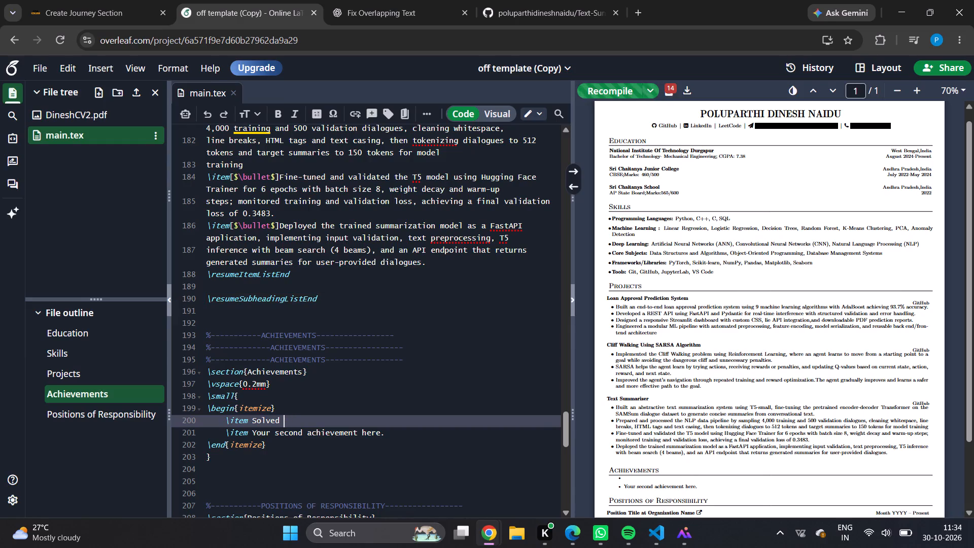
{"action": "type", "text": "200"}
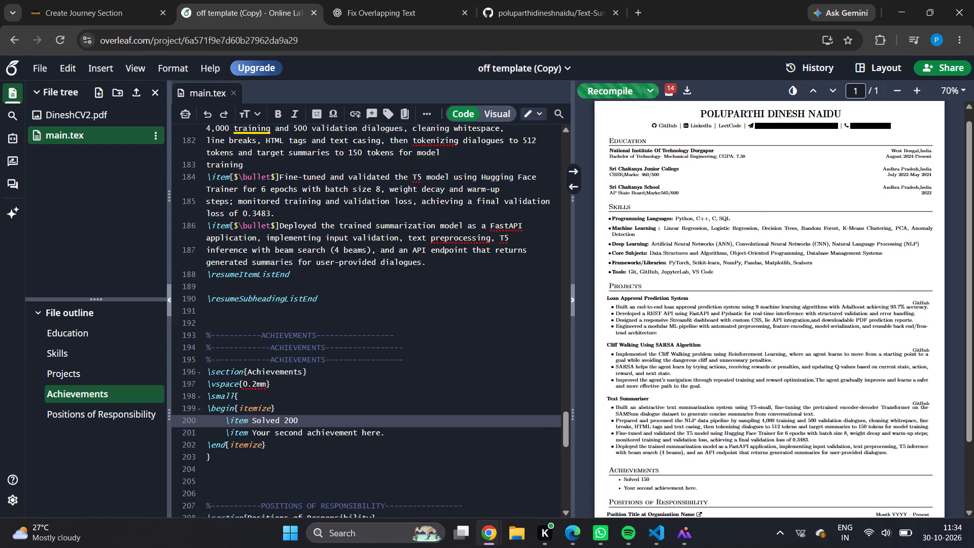
Continue the first Achievements bullet after "Solved 200" so that it reads "Solved 200+ D".
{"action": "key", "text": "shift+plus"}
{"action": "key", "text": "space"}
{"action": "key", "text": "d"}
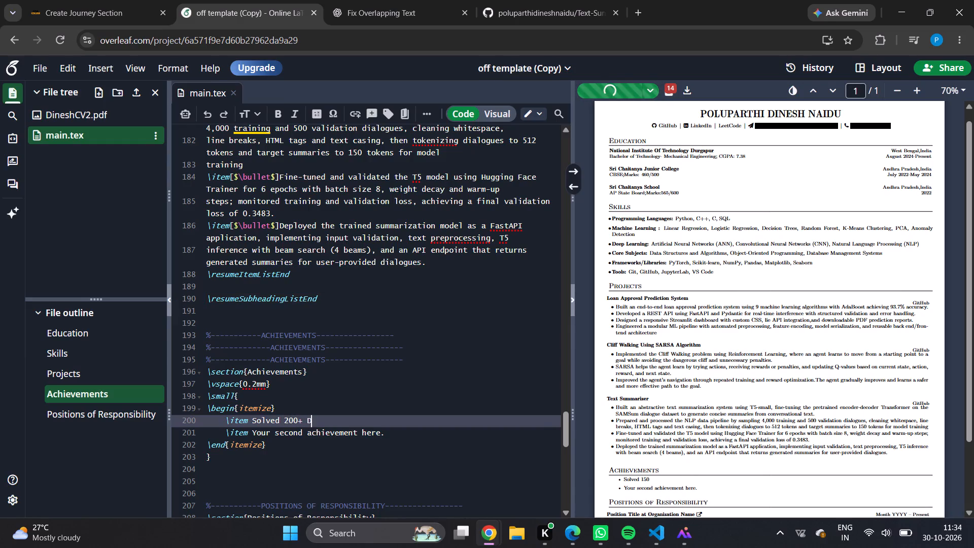
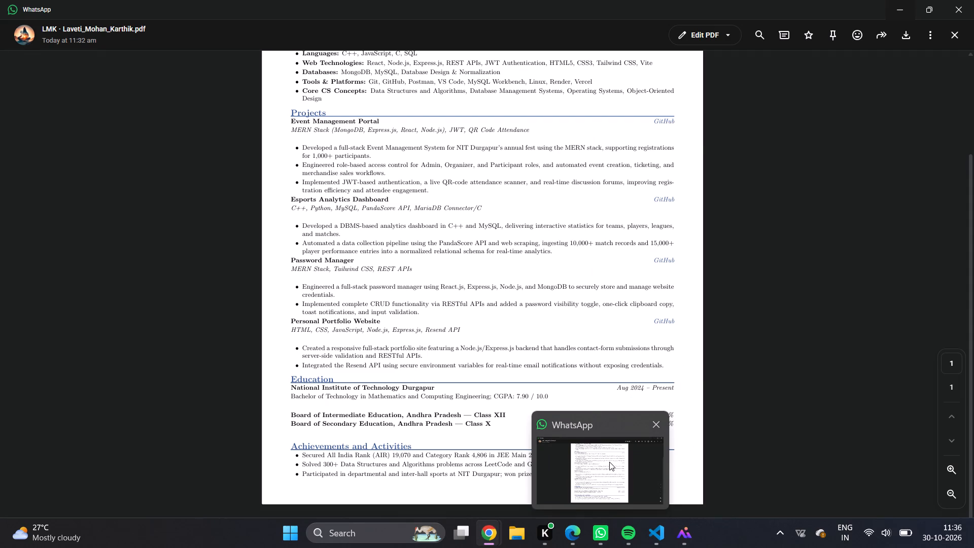
Continue the first Achievements bullet after "Solved 200+ D" so that it reads "Solved 200+ Data Structure and algorithms".
{"action": "type", "text": "ata"}
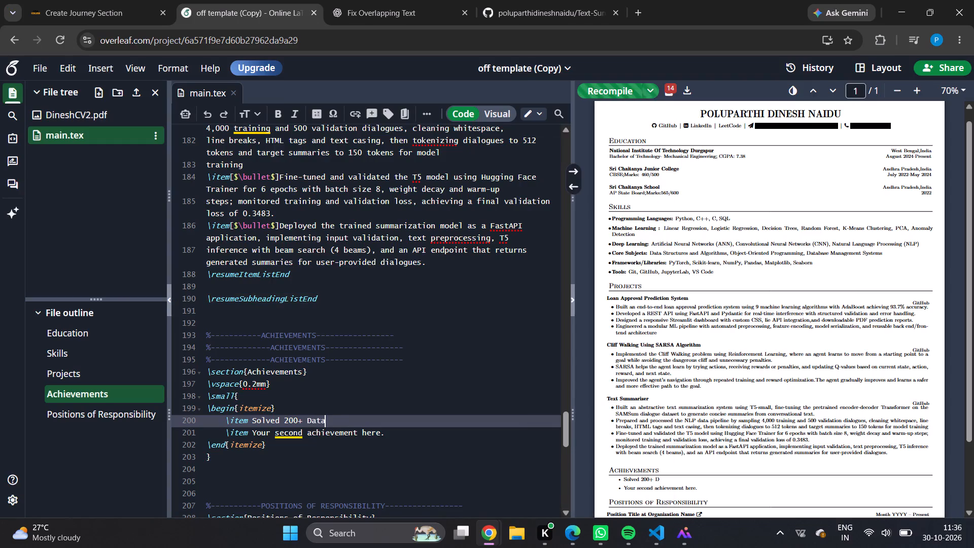
{"action": "key", "text": "space"}
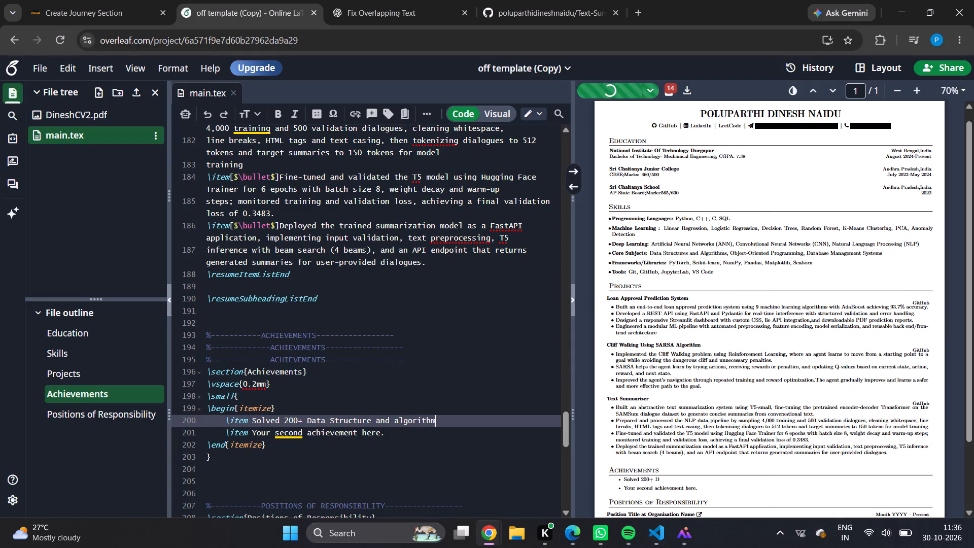
{"action": "key", "text": "space"}
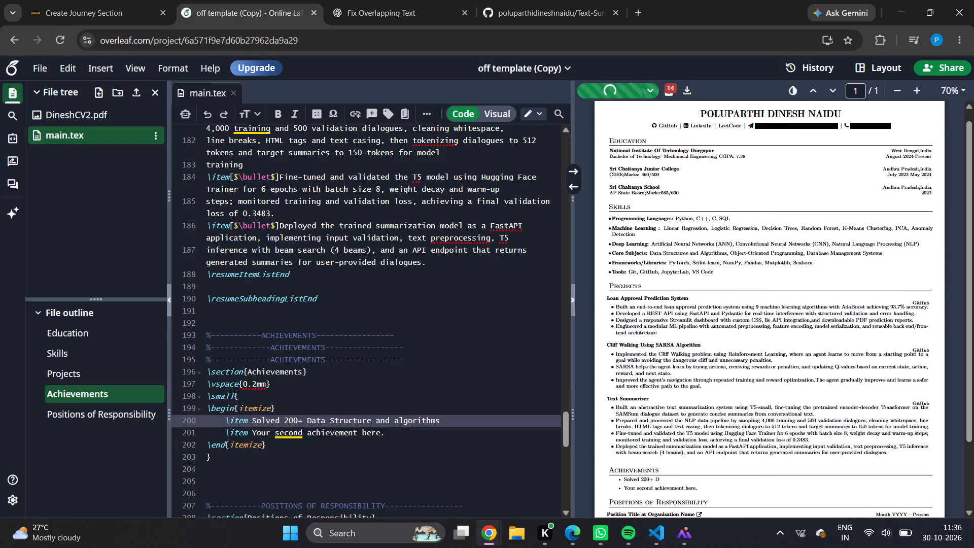
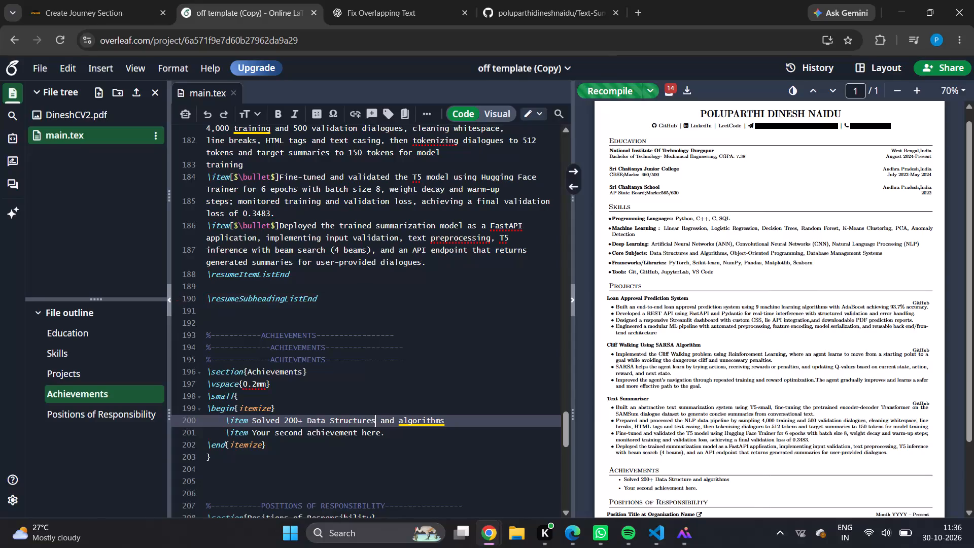
Capitalise the first letter of "algorithms" in the first Achievements bullet so that it reads "Algorithms".
{"action": "left_click", "coordinate": [405, 419]}
{"action": "key", "text": "BackSpace"}
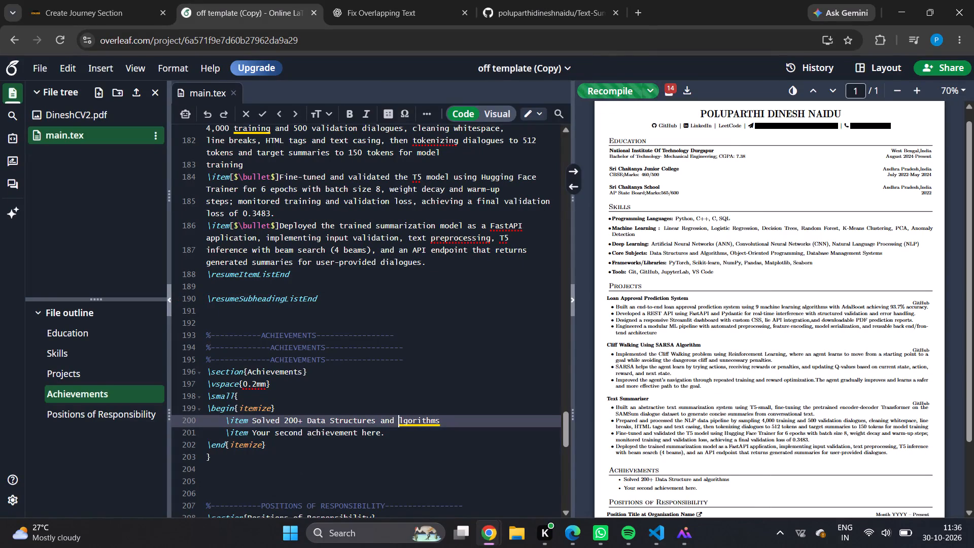
Extend the first Achievements bullet after "Algorithms" with "problems across leetcode,greek for greeks".
{"action": "key", "text": "Right"}
{"action": "key", "text": "Right"}
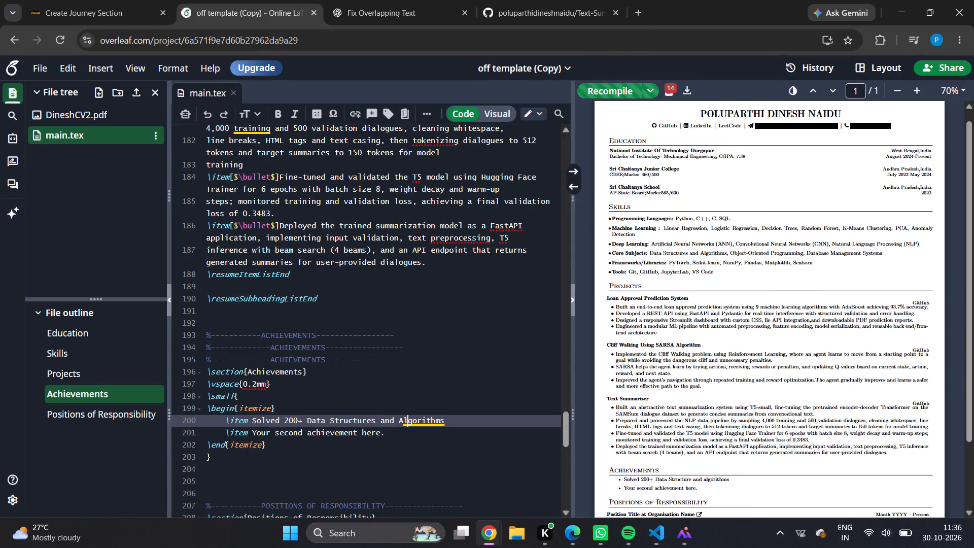
{"action": "key", "text": "Right"}
{"action": "key", "text": "Right"}
{"action": "key", "text": "Right"}
{"action": "key", "text": "Right"}
{"action": "key", "text": "Right"}
{"action": "key", "text": "Right"}
{"action": "key", "text": "Right"}
{"action": "key", "text": "Right"}
{"action": "key", "text": "Right"}
{"action": "key", "text": "Right"}
{"action": "key", "text": "Right"}
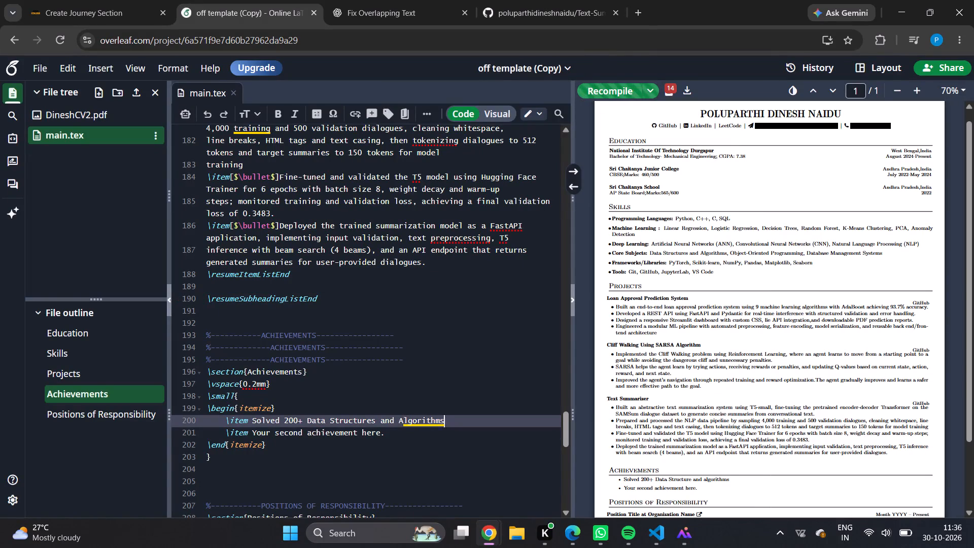
{"action": "left_click", "coordinate": [453, 421]}
{"action": "type", "text": "problr"}
{"action": "key", "text": "BackSpace"}
{"action": "type", "text": "ems across leetcode"}
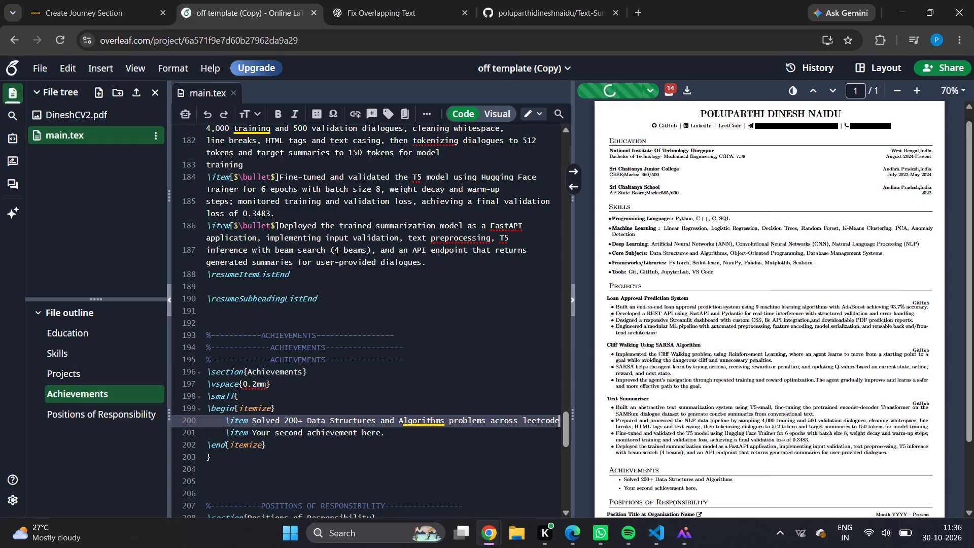
{"action": "key", "text": "comma"}
{"action": "key", "text": "f"}
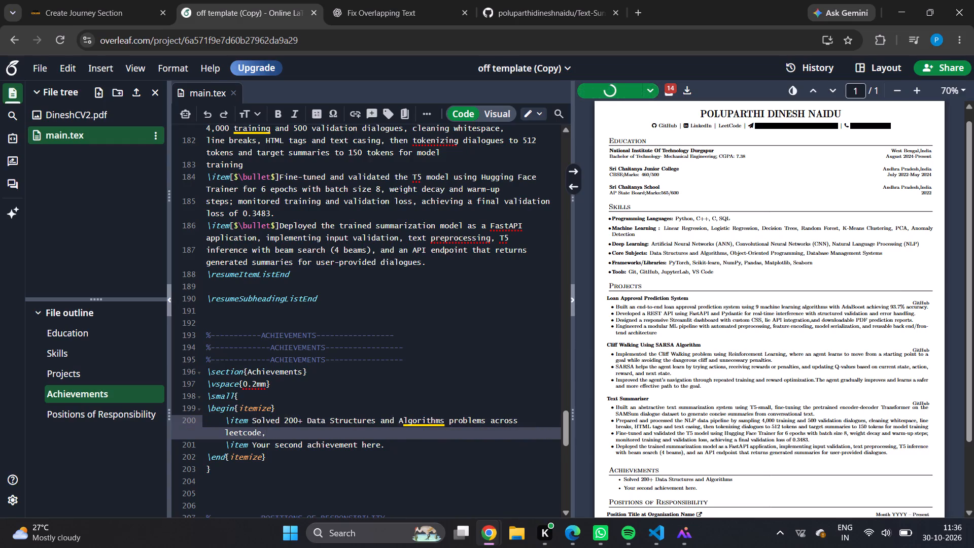
{"action": "key", "text": "BackSpace"}
{"action": "type", "text": "greek for greeks"}
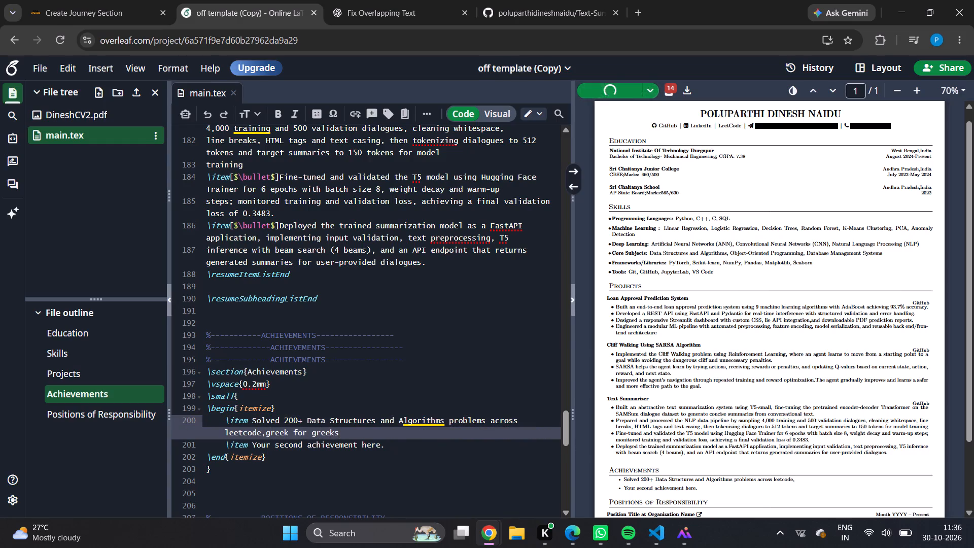
Switch from the Overleaf resume to another open window.
{"action": "key", "text": "alt+Tab"}
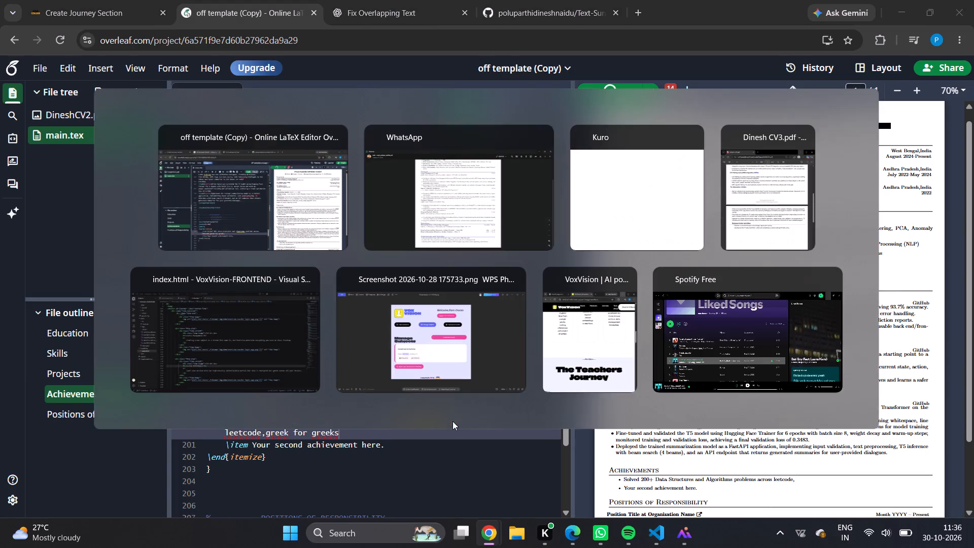
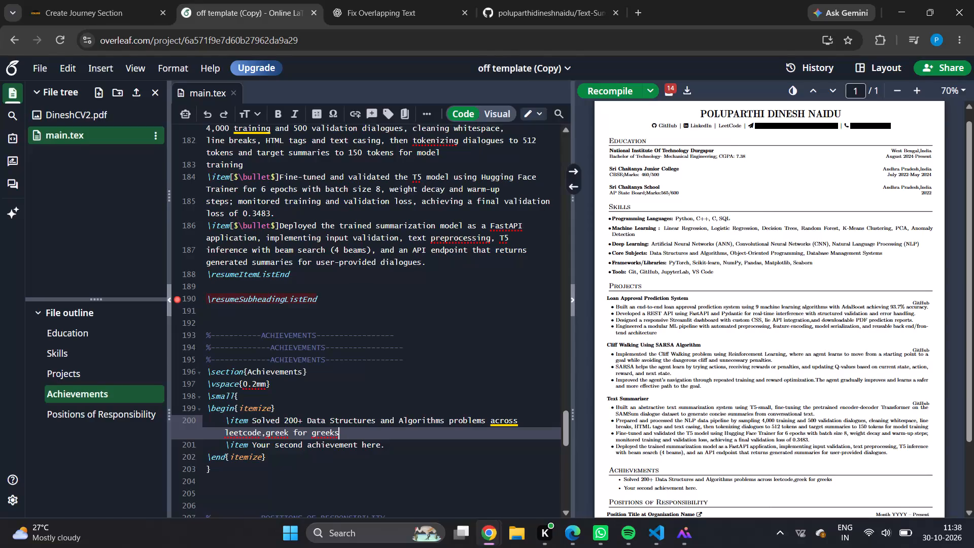
Select the closing lines of the Event / Coordinator Role entry in the Positions of Responsibility code, from \resumeItemListEnd back to the empty braces.
{"action": "scroll", "coordinate": [653, 360], "scroll_direction": "down", "scroll_amount": 1}
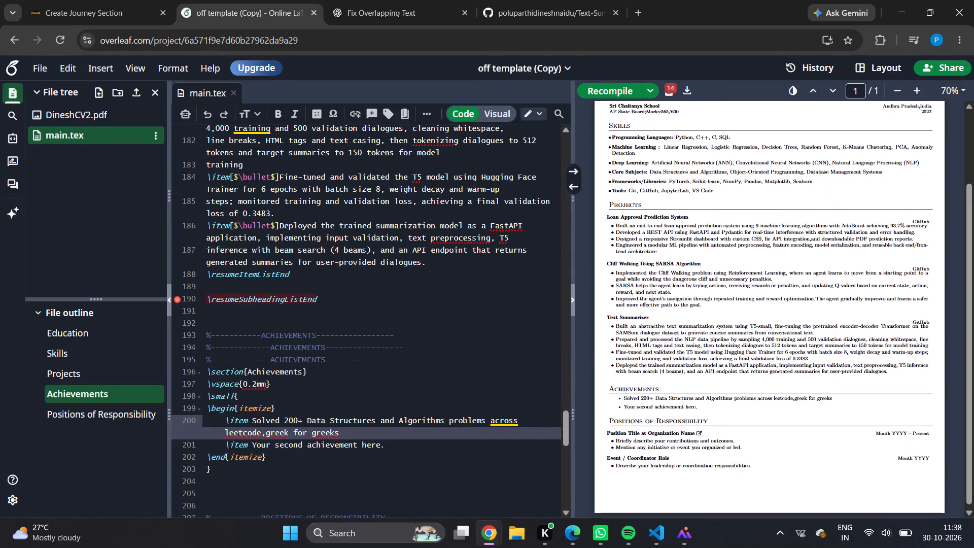
{"action": "scroll", "coordinate": [653, 360], "scroll_direction": "down", "scroll_amount": 1}
{"action": "scroll", "coordinate": [387, 322], "scroll_direction": "down", "scroll_amount": 4}
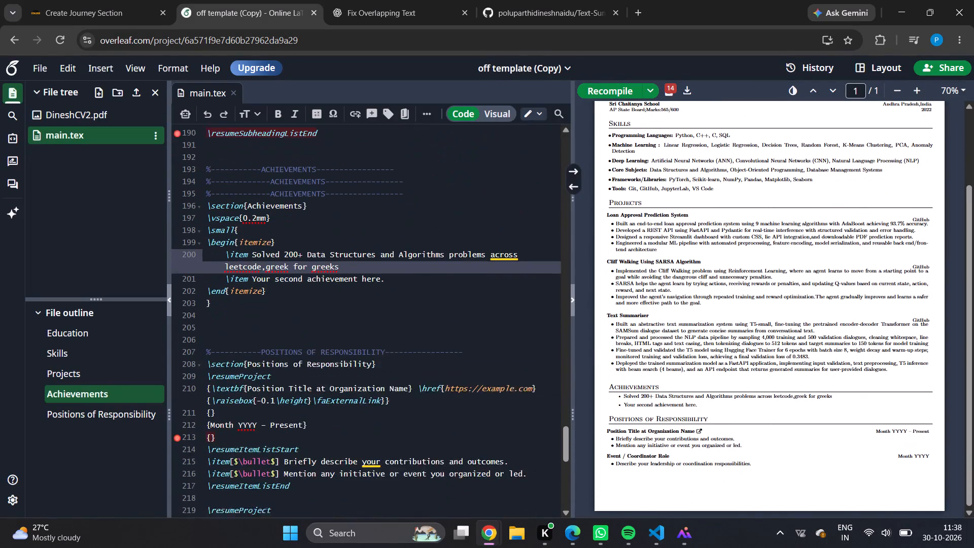
{"action": "scroll", "coordinate": [387, 322], "scroll_direction": "down", "scroll_amount": 1}
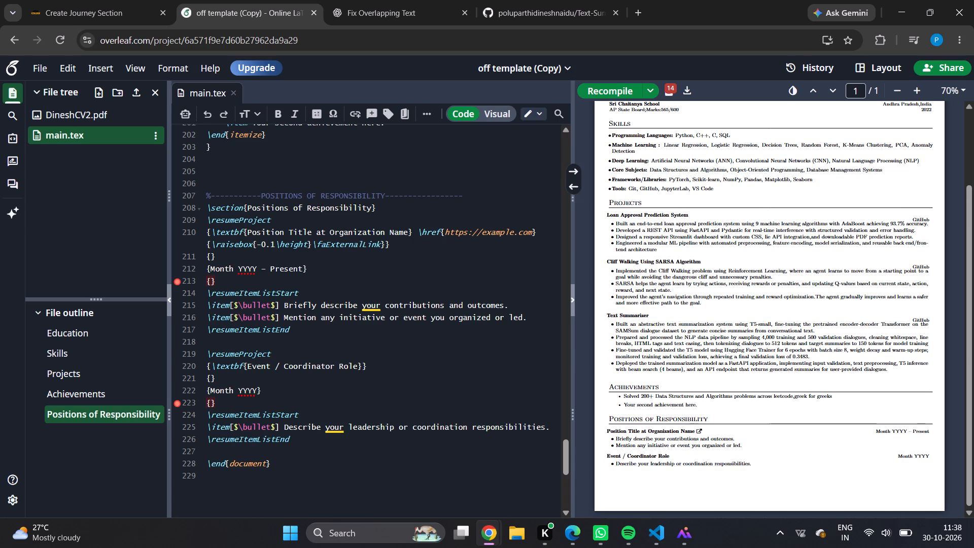
{"action": "left_click_drag", "start_coordinate": [297, 440], "coordinate": [223, 403]}
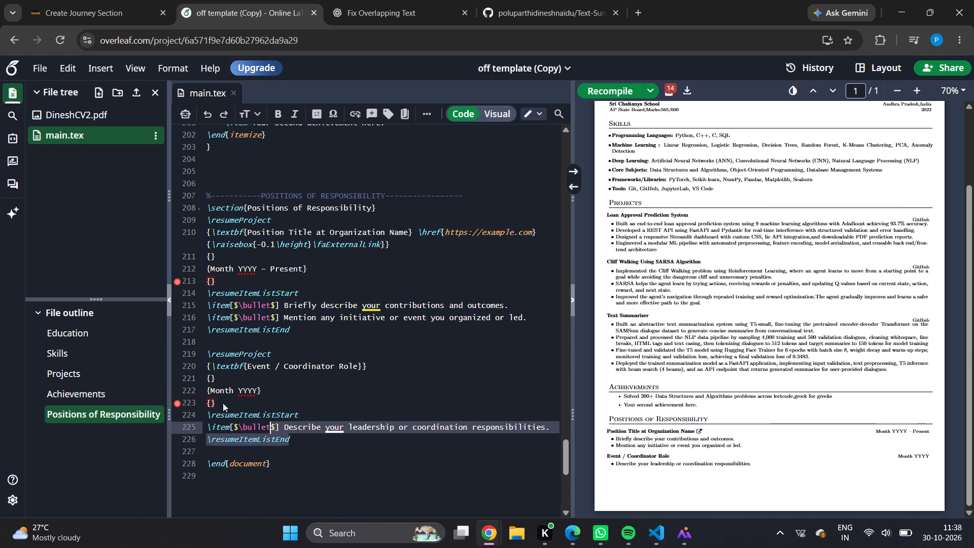
Delete the Positions of Responsibility code from its \section line through the final \resumeItemListEnd, keeping the comment header and \end{document}.
{"action": "left_click_drag", "start_coordinate": [223, 403], "coordinate": [0, 202]}
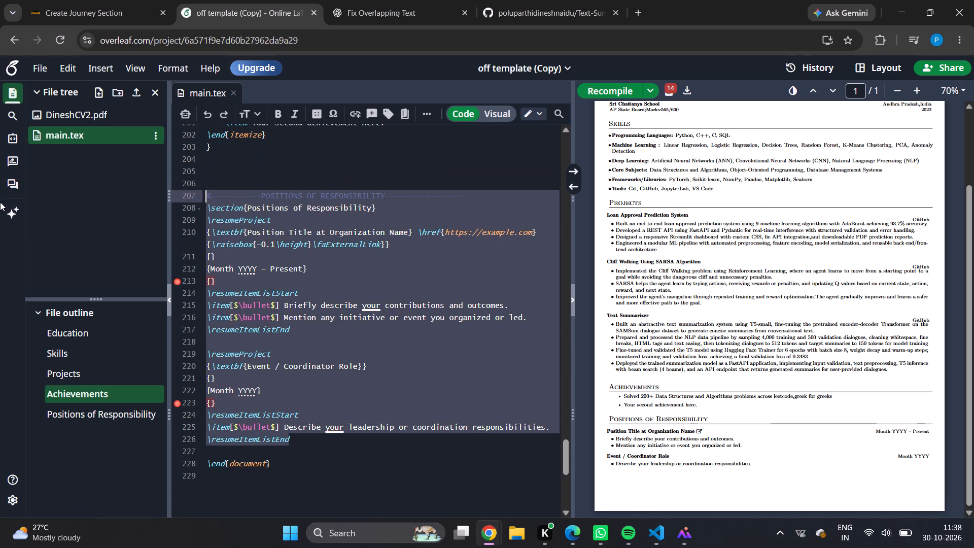
{"action": "left_click_drag", "start_coordinate": [0, 202], "coordinate": [0, 203]}
{"action": "key", "text": "BackSpace"}
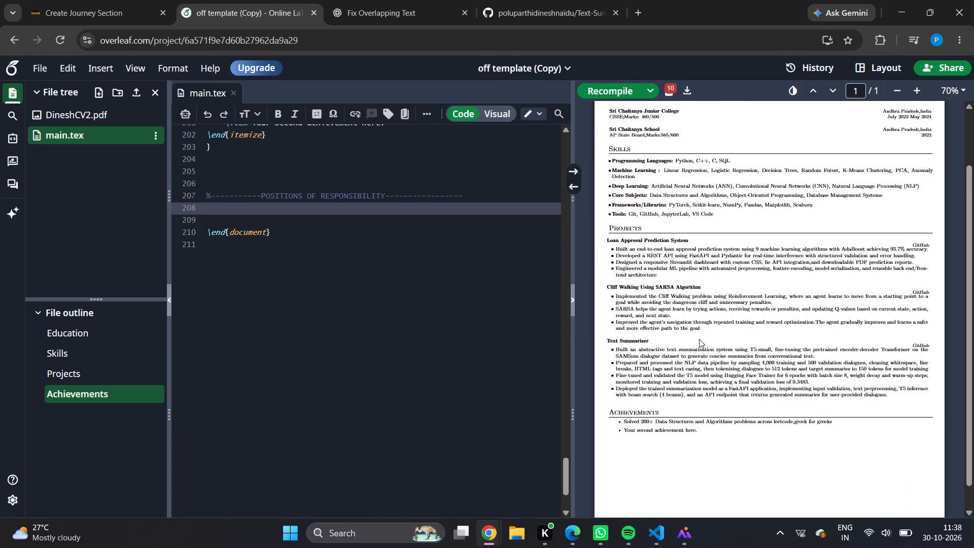
Look through the open windows and switch to WhatsApp, where another résumé is open.
{"action": "key", "text": "alt+Tab"}
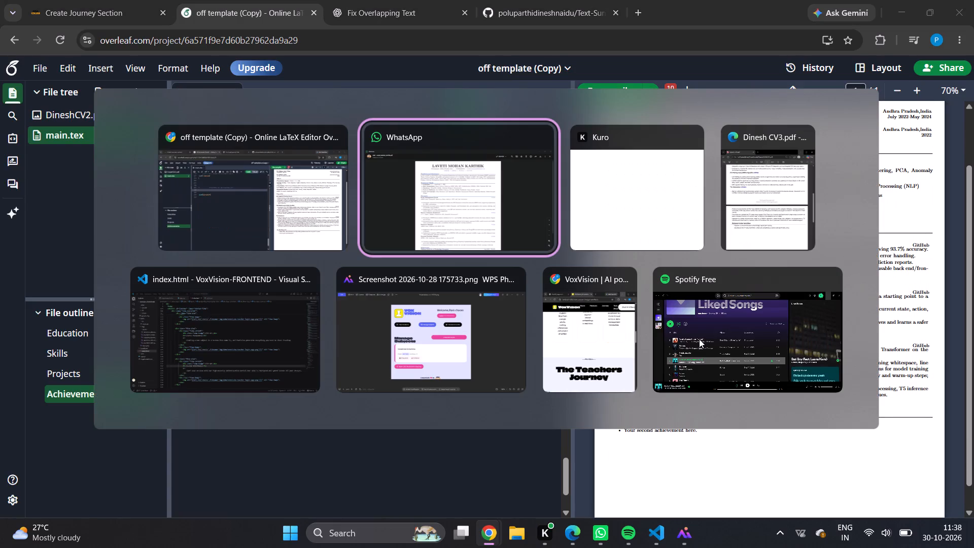
{"action": "key", "text": "alt+Tab"}
{"action": "key", "text": "alt+Tab"}
{"action": "key", "text": "alt+Tab"}
{"action": "key", "text": "alt+Tab"}
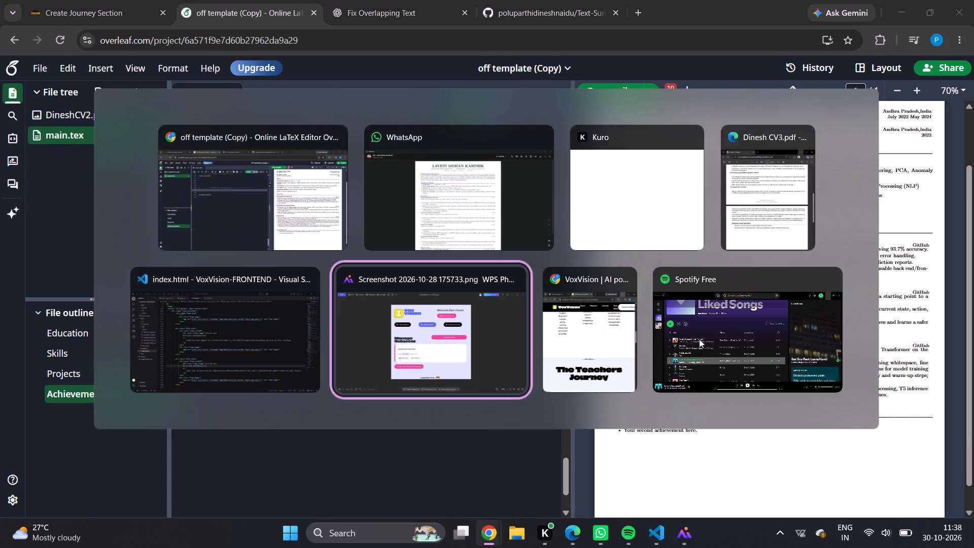
{"action": "key", "text": "alt+Tab"}
{"action": "key", "text": "alt+Tab"}
{"action": "key", "text": "alt+Tab"}
{"action": "key", "text": "alt+Tab"}
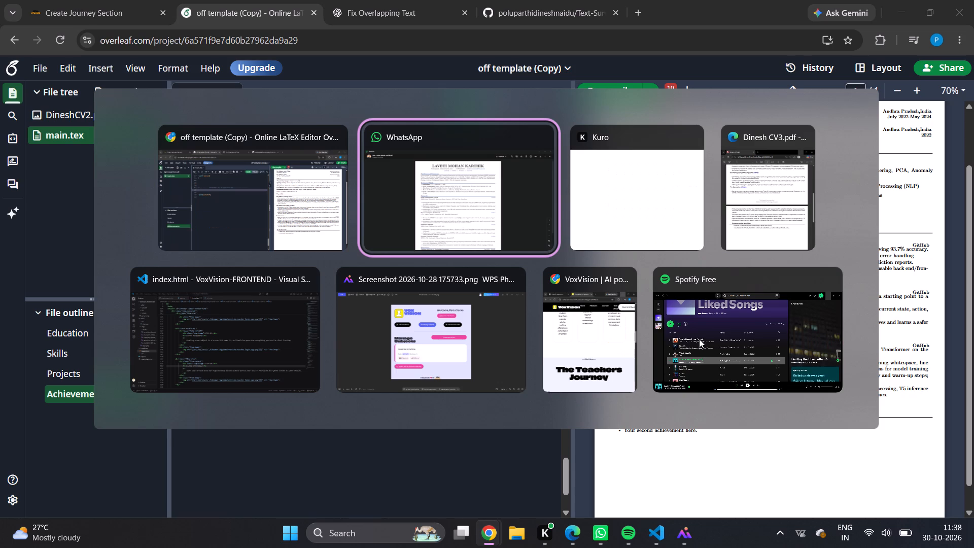
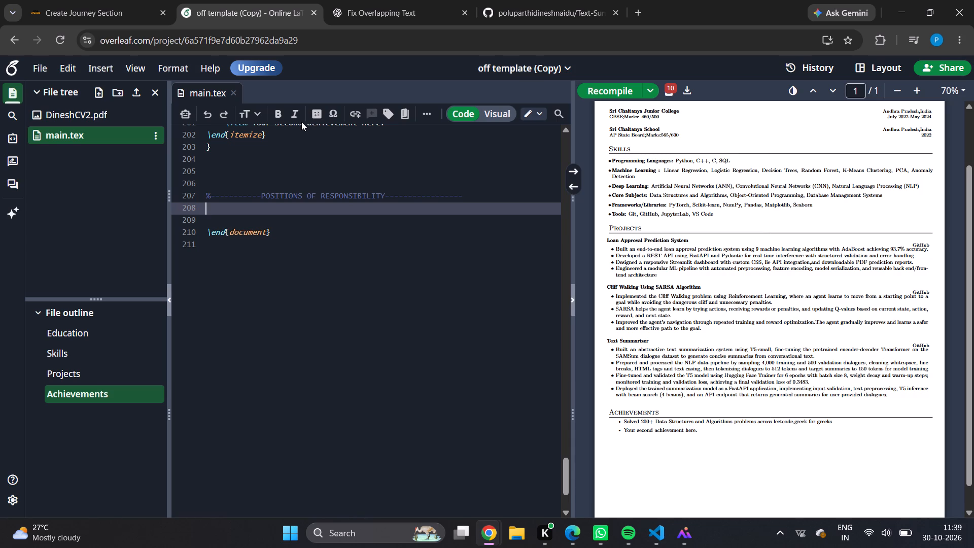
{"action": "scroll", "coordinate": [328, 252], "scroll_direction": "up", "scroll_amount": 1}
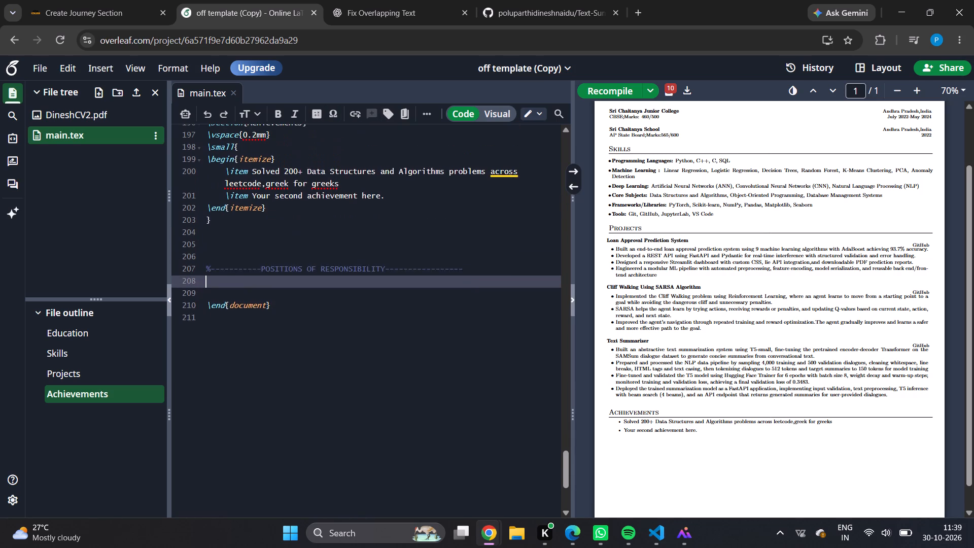
Capitalise the first letter of "greek" in the first Achievements bullet of the code.
{"action": "scroll", "coordinate": [328, 252], "scroll_direction": "up", "scroll_amount": 1}
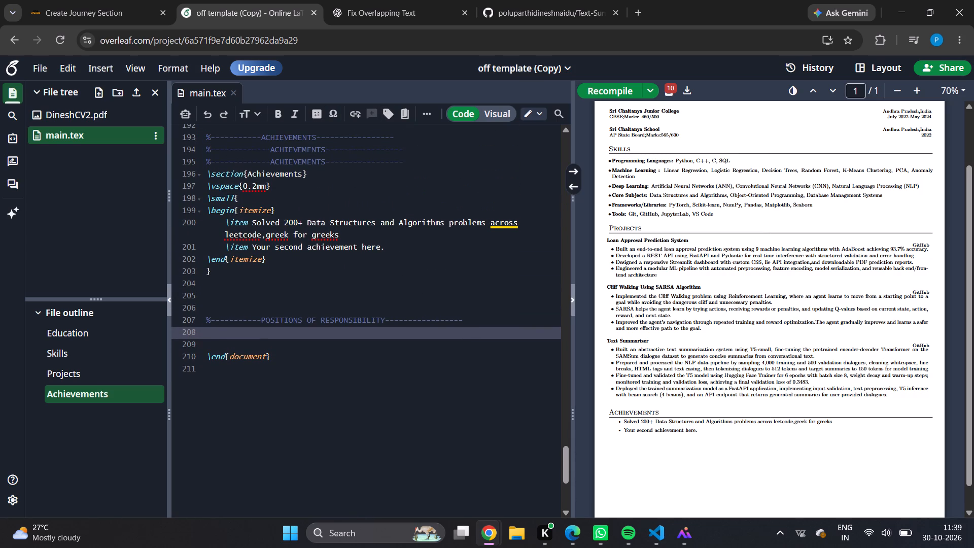
{"action": "left_click", "coordinate": [270, 235]}
{"action": "key", "text": "BackSpace"}
{"action": "key", "text": "g"}
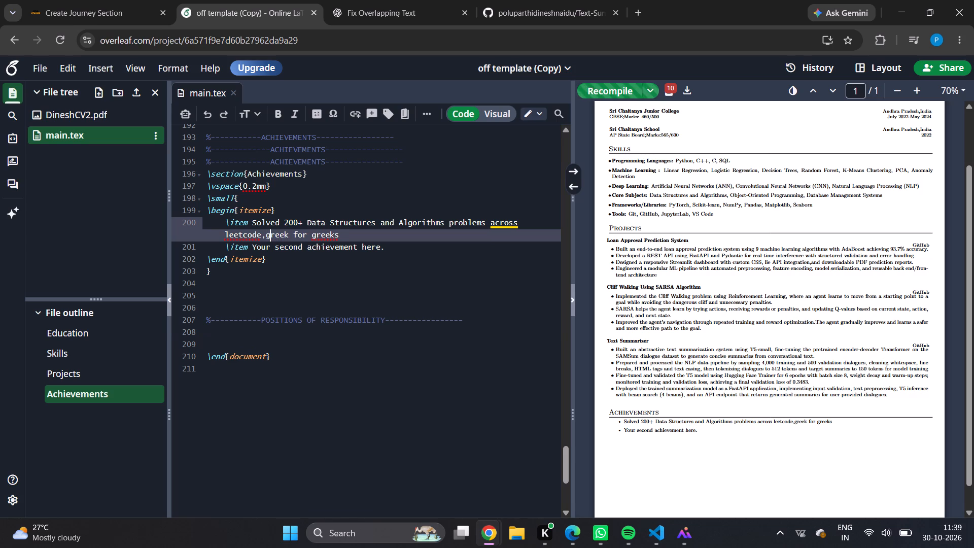
{"action": "key", "text": "Right"}
{"action": "key", "text": "Left"}
{"action": "key", "text": "BackSpace"}
{"action": "key", "text": "g"}
Join the platform name in the first Achievements bullet into the single word "GreeksforGreeks".
{"action": "key", "text": "Right"}
{"action": "key", "text": "Right"}
{"action": "key", "text": "Right"}
{"action": "key", "text": "Right"}
{"action": "key", "text": "Right"}
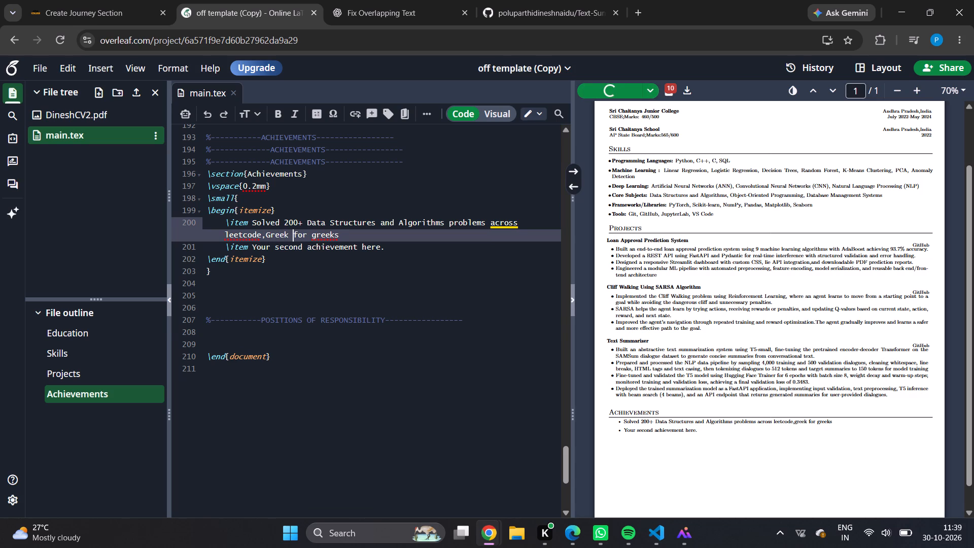
{"action": "key", "text": "BackSpace"}
{"action": "key", "text": "Right"}
{"action": "key", "text": "Right"}
{"action": "key", "text": "Right"}
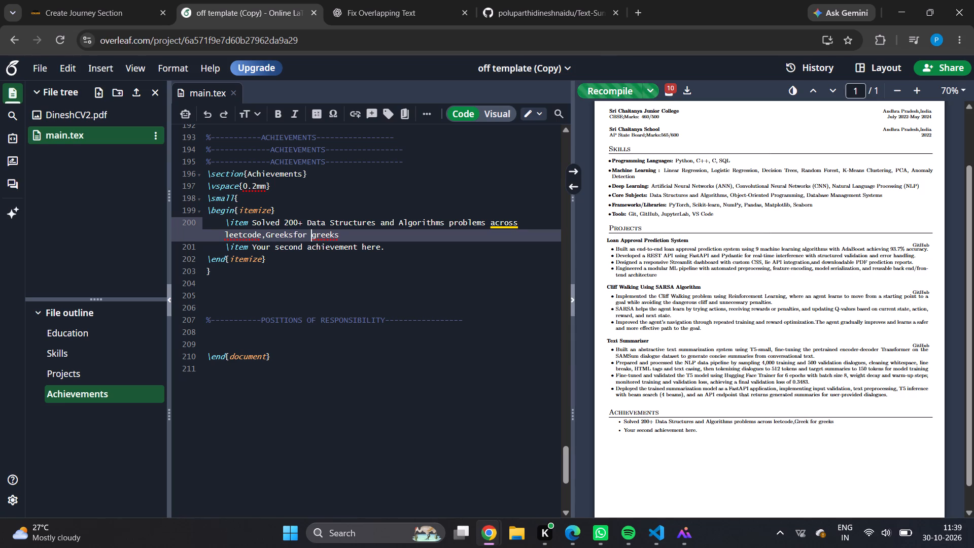
{"action": "key", "text": "Right"}
{"action": "key", "text": "BackSpace"}
{"action": "key", "text": "BackSpace"}
{"action": "key", "text": "g"}
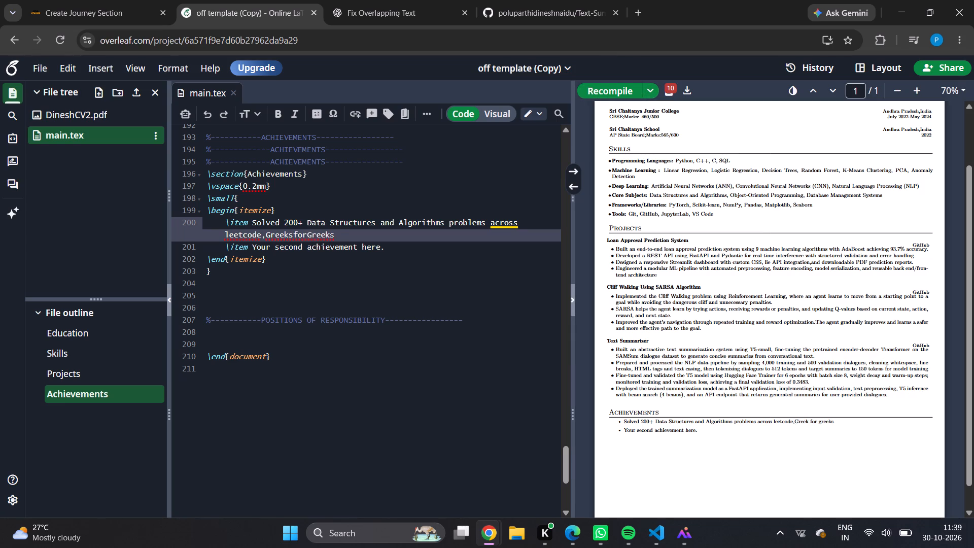
Correct the spelling of the joined platform name to "GeeksforGeeks".
{"action": "key", "text": "Right"}
{"action": "key", "text": "BackSpace"}
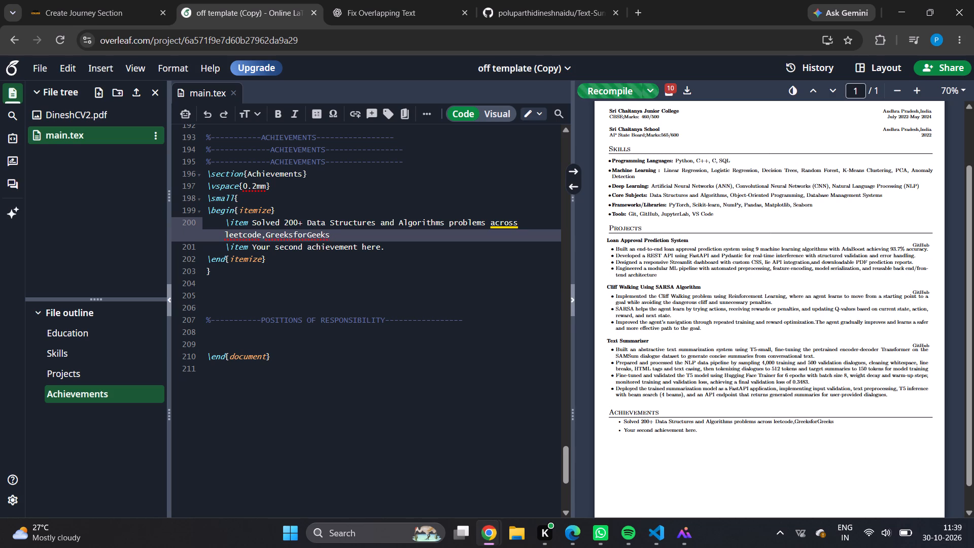
{"action": "key", "text": "Left"}
{"action": "key", "text": "Left"}
{"action": "key", "text": "Left"}
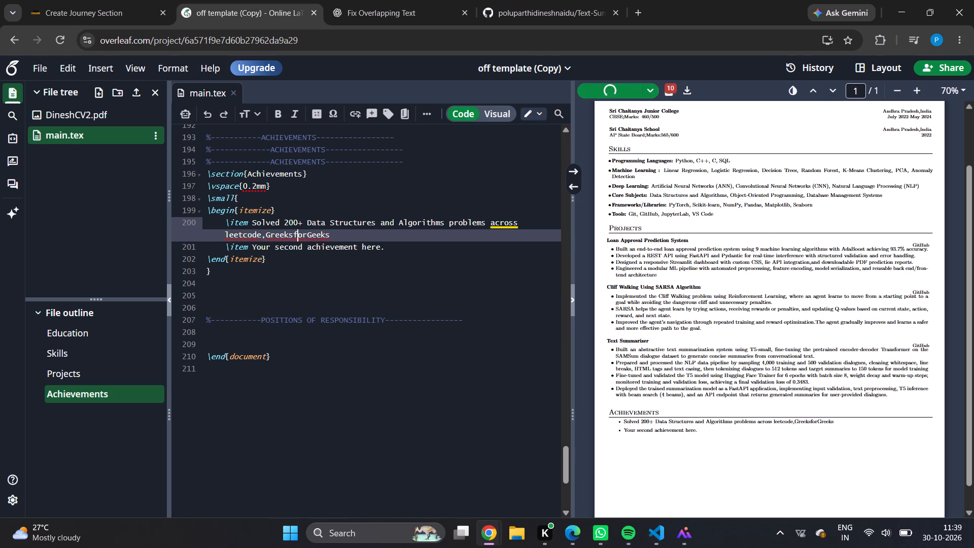
{"action": "key", "text": "Left"}
{"action": "key", "text": "Left"}
{"action": "key", "text": "Left"}
{"action": "key", "text": "Left"}
{"action": "key", "text": "Left"}
{"action": "key", "text": "BackSpace"}
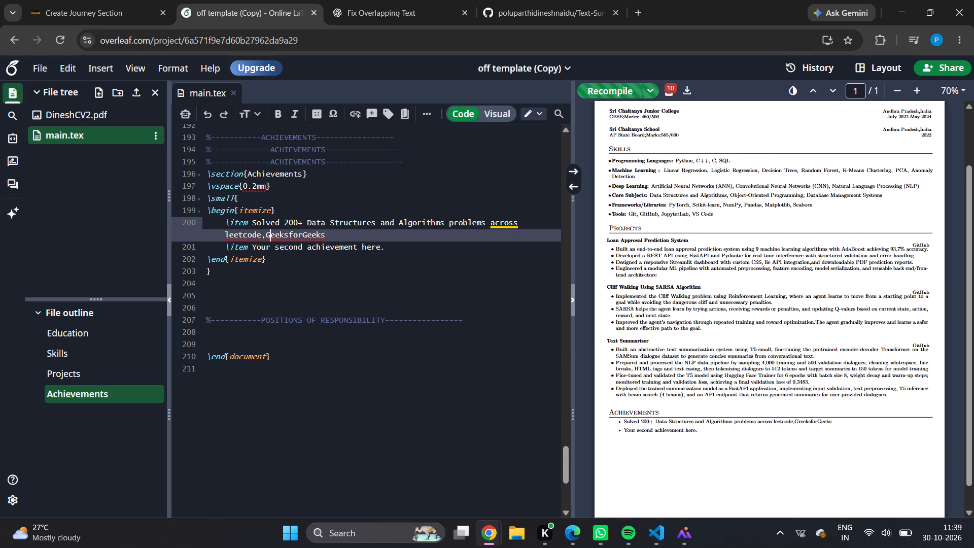
Change the capitalisation of "leetcode" to "LeetCode" in the first Achievements bullet.
{"action": "key", "text": "Left"}
{"action": "key", "text": "Left"}
{"action": "key", "text": "Left"}
{"action": "key", "text": "Left"}
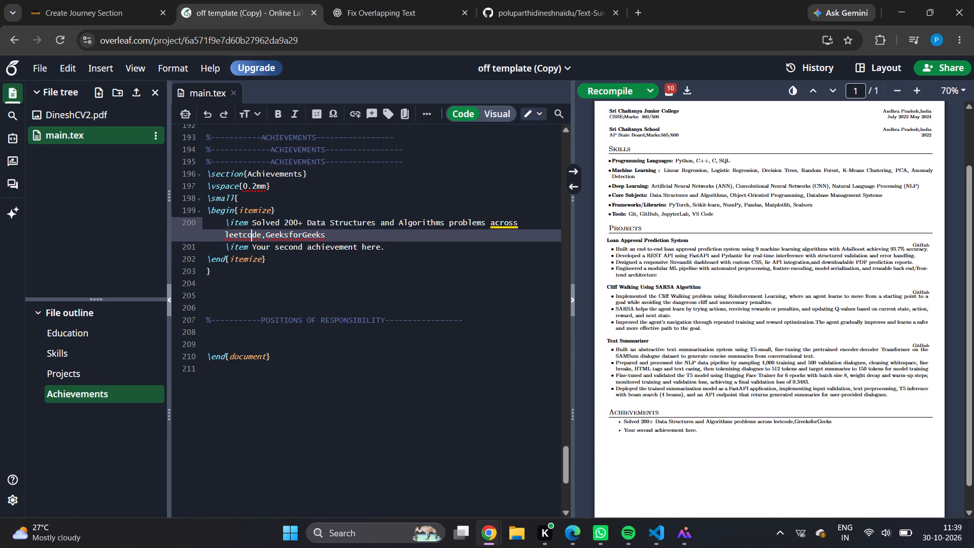
{"action": "key", "text": "Left"}
{"action": "key", "text": "Left"}
{"action": "key", "text": "Right"}
{"action": "key", "text": "Right"}
{"action": "key", "text": "Left"}
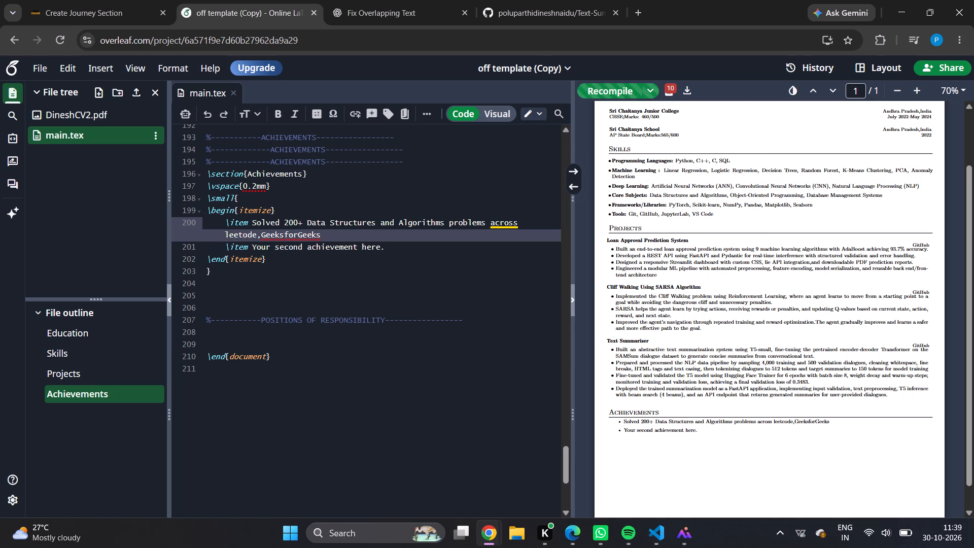
{"action": "key", "text": "Left"}
{"action": "key", "text": "Left"}
{"action": "key", "text": "Left"}
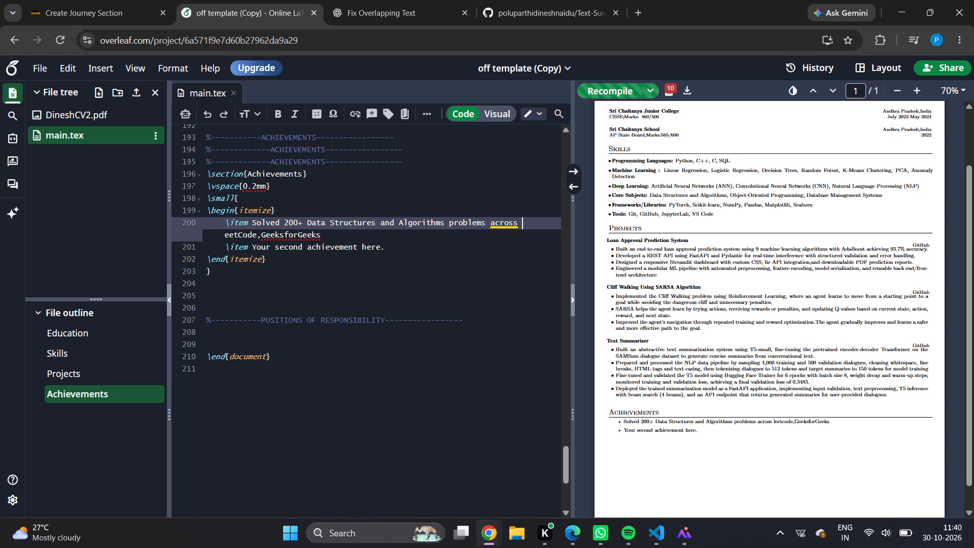
{"action": "key", "text": "l"}
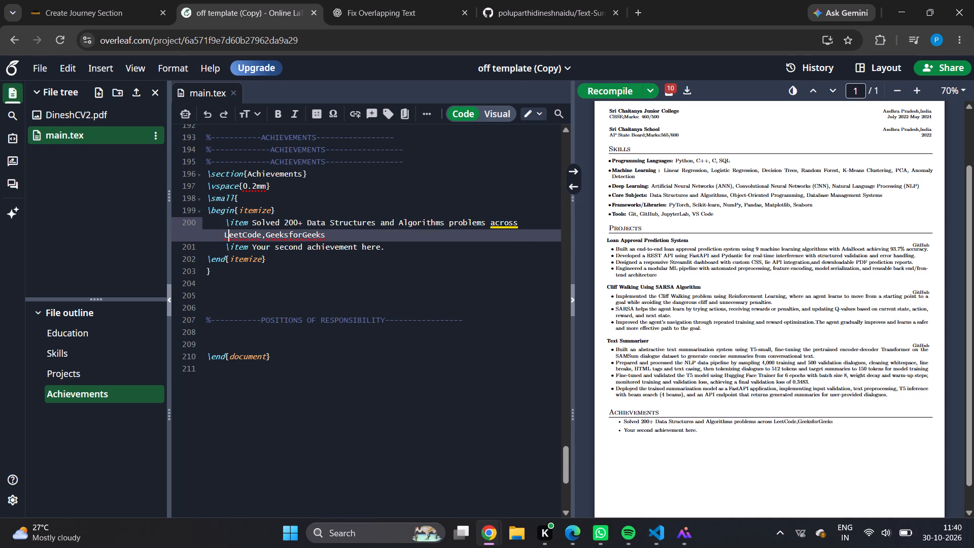
Replace the comma between LeetCode and GeeksforGeeks with "and", and end the bullet with a period.
{"action": "left_click", "coordinate": [264, 235]}
{"action": "key", "text": "space"}
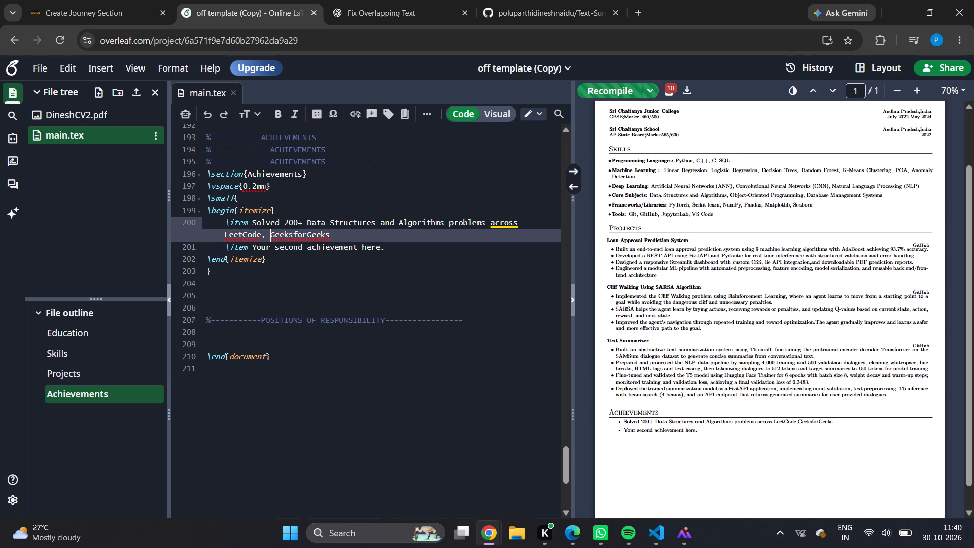
{"action": "key", "text": "BackSpace"}
{"action": "key", "text": "BackSpace"}
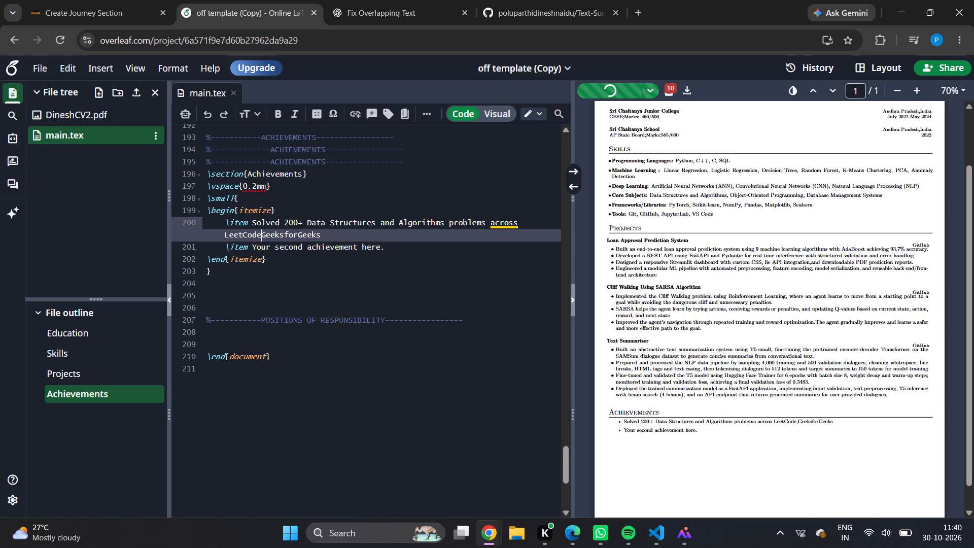
{"action": "key", "text": "space"}
{"action": "type", "text": "and"}
{"action": "key", "text": "space"}
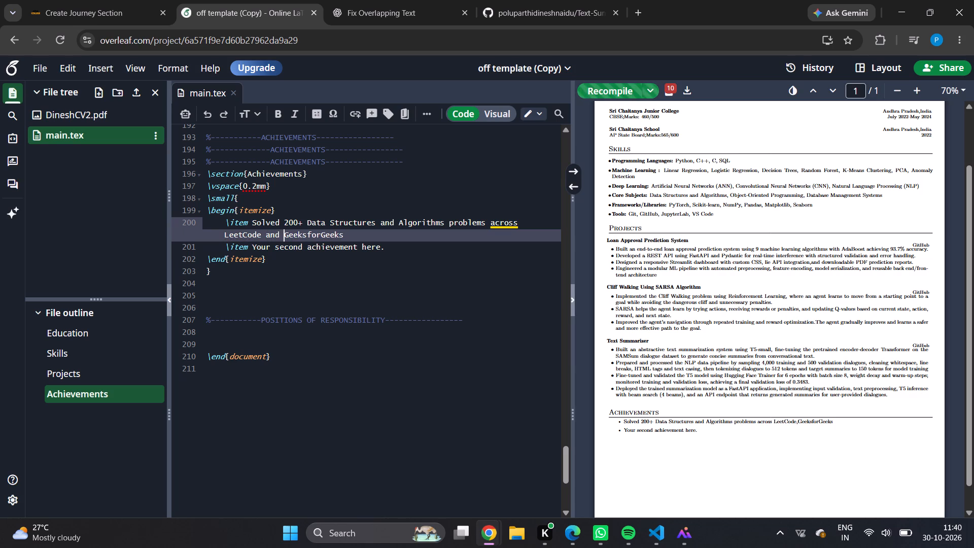
{"action": "left_click", "coordinate": [356, 231]}
{"action": "key", "text": "period"}
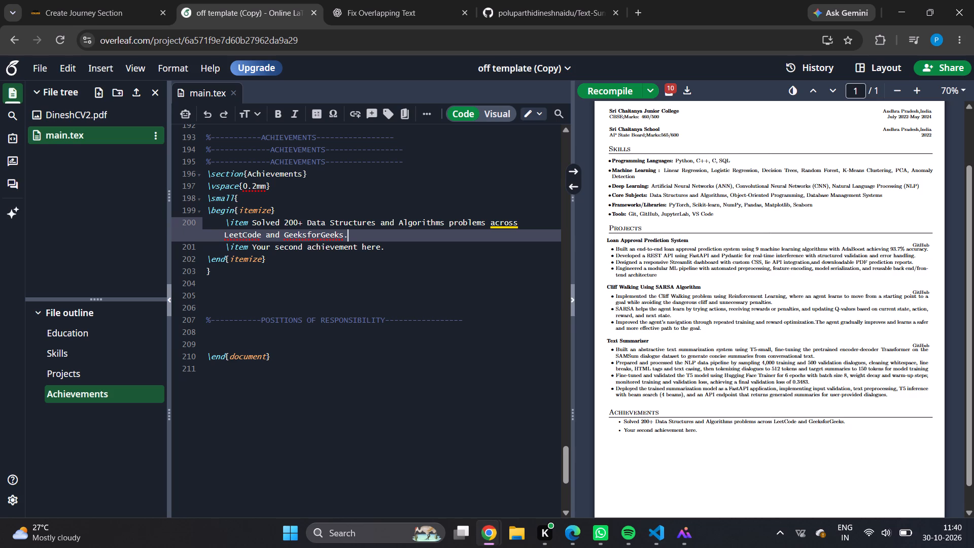
{"action": "left_click_drag", "start_coordinate": [382, 249], "coordinate": [254, 248]}
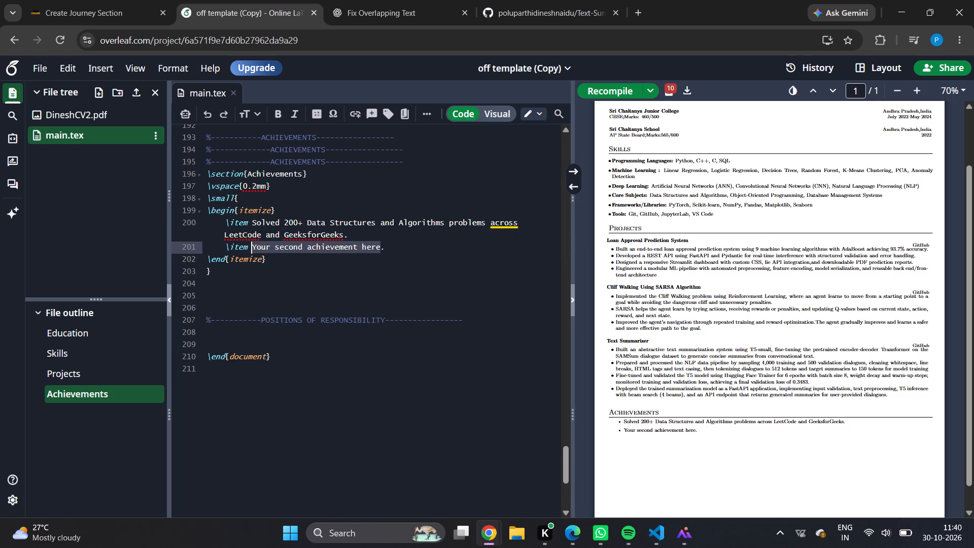
{"action": "left_click_drag", "start_coordinate": [254, 248], "coordinate": [253, 247]}
{"action": "key", "text": "BackSpace"}
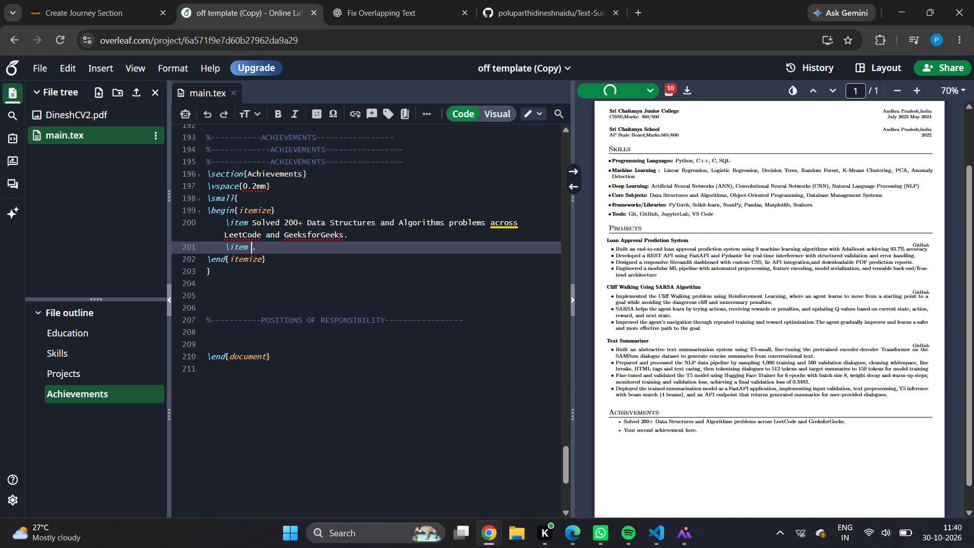
{"action": "type", "text": "ecured"}
{"action": "key", "text": "space"}
{"action": "type", "text": "top"}
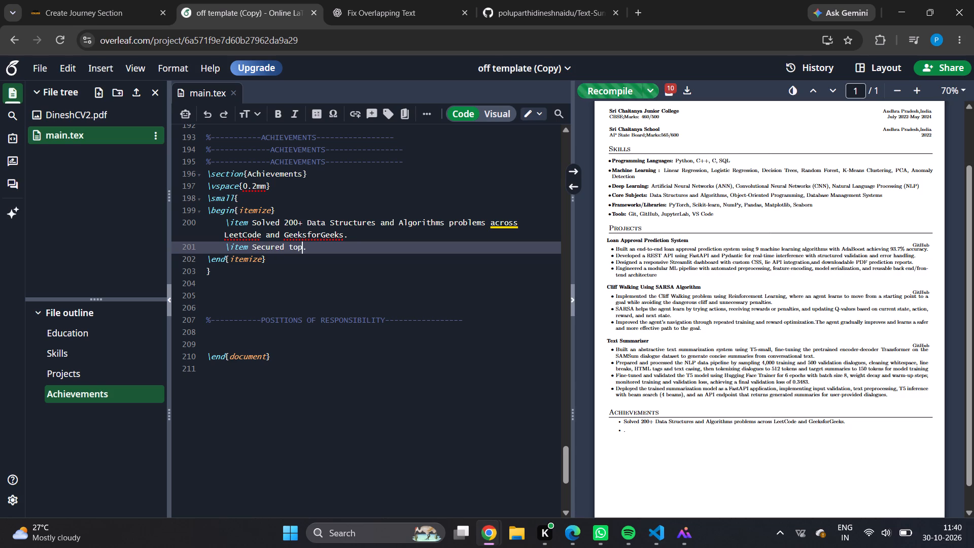
{"action": "key", "text": "space"}
{"action": "type", "text": "1"}
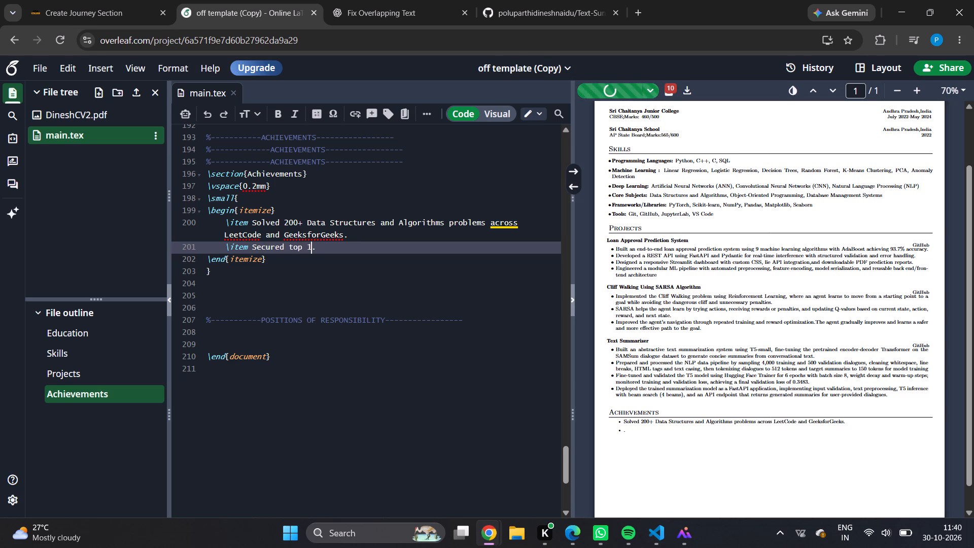
{"action": "key", "text": "space"}
{"action": "key", "text": "BackSpace"}
{"action": "key", "text": "shift+percent"}
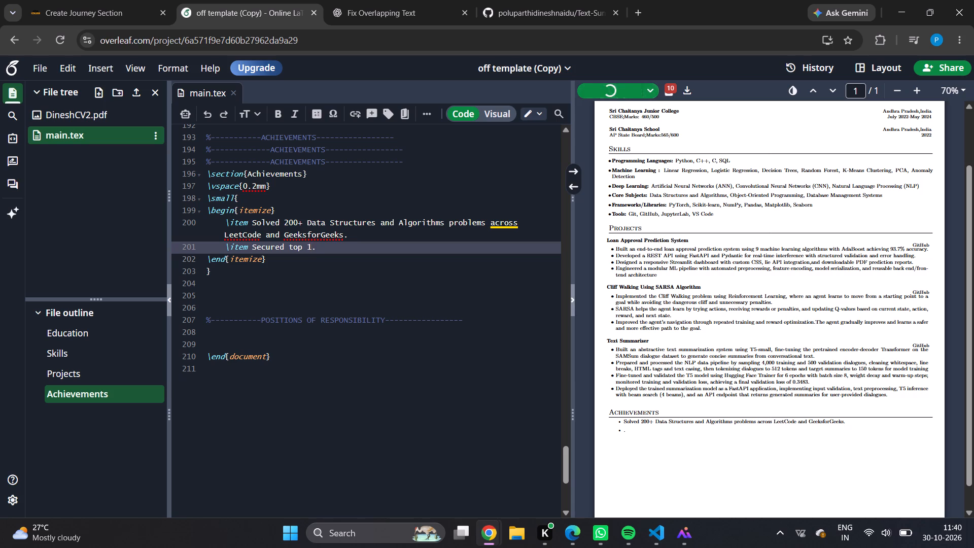
{"action": "key", "text": "BackSpace"}
{"action": "key", "text": "space"}
{"action": "type", "text": "percent"}
{"action": "key", "text": "space"}
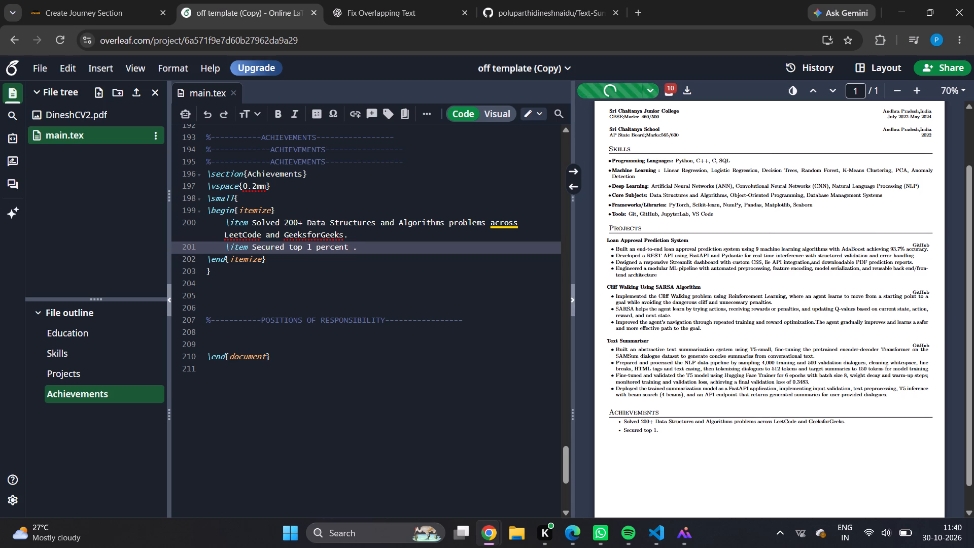
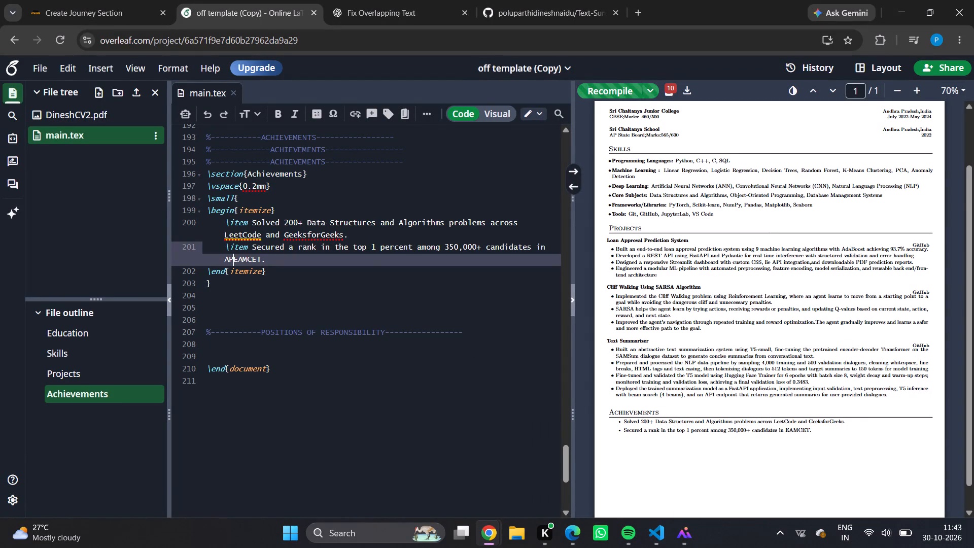
{"action": "key", "text": "space"}
{"action": "key", "text": "Right"}
{"action": "key", "text": "Right"}
{"action": "key", "text": "Right"}
{"action": "key", "text": "Right"}
{"action": "key", "text": "Right"}
{"action": "key", "text": "Right"}
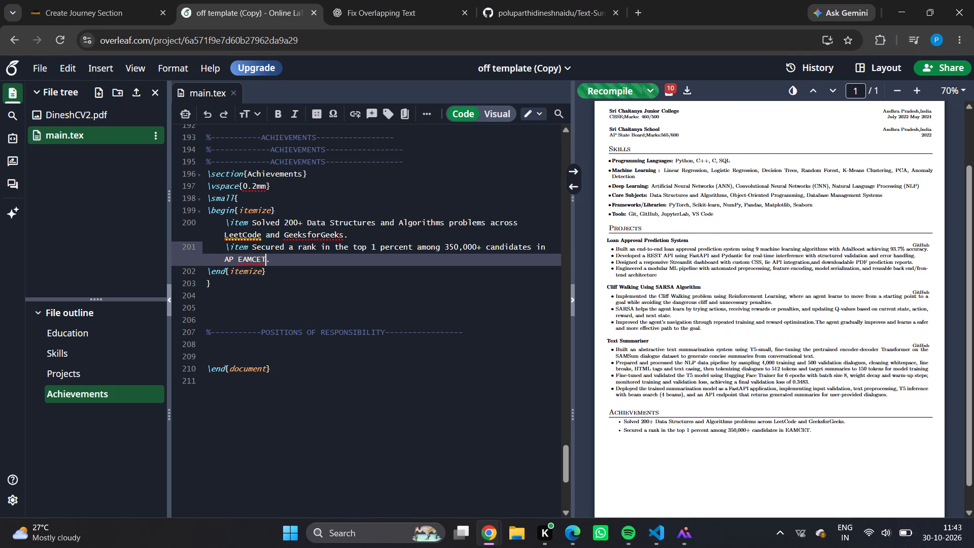
{"action": "key", "text": "space"}
{"action": "type", "text": "examination"}
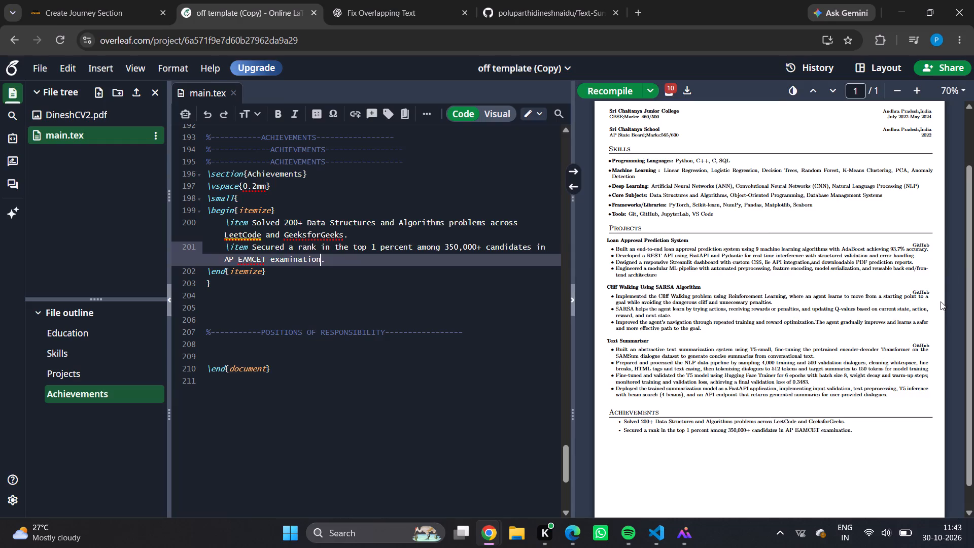
Locate the Skills section's source from the PDF preview and rename its heading to "Technical Skills".
{"action": "scroll", "coordinate": [941, 301], "scroll_direction": "up", "scroll_amount": 4}
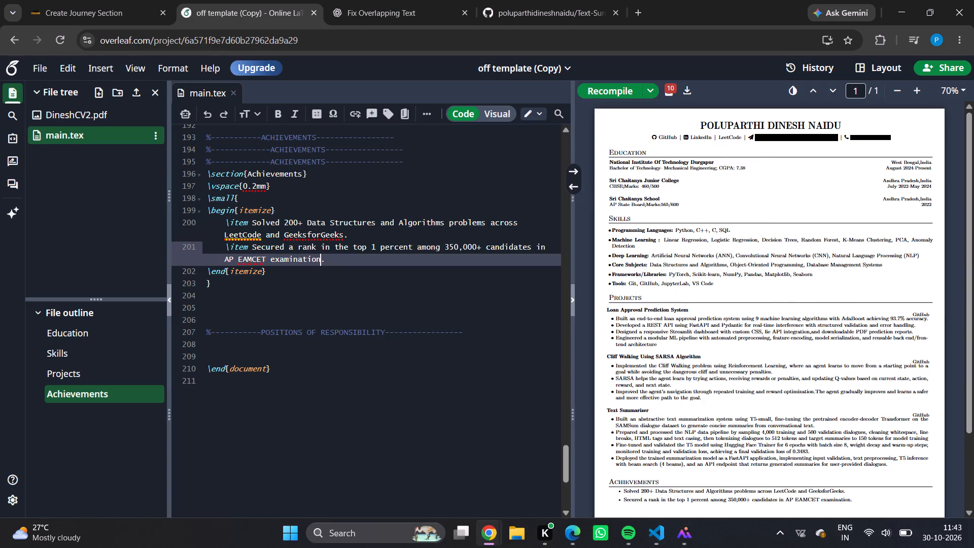
{"action": "scroll", "coordinate": [380, 319], "scroll_direction": "up", "scroll_amount": 15}
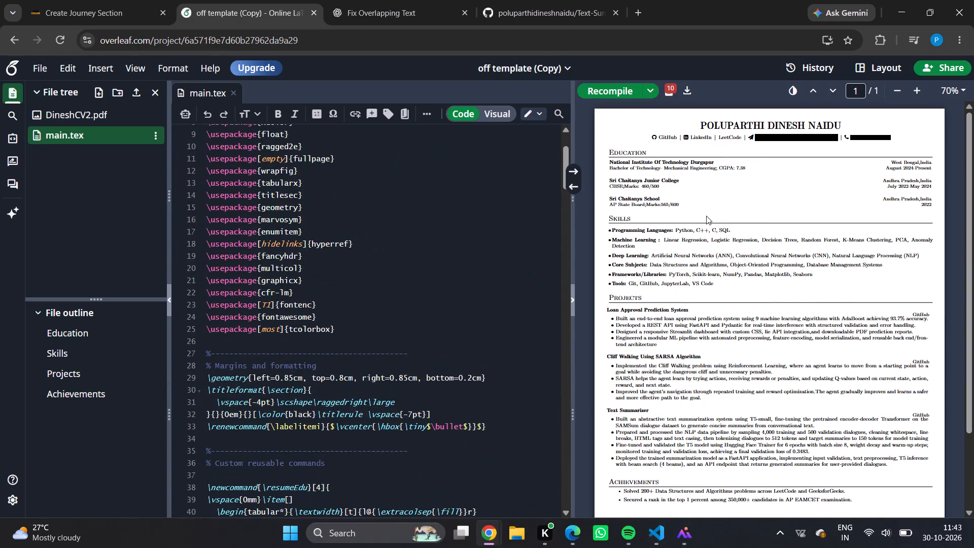
{"action": "left_click", "coordinate": [619, 215]}
{"action": "left_click", "coordinate": [619, 215]}
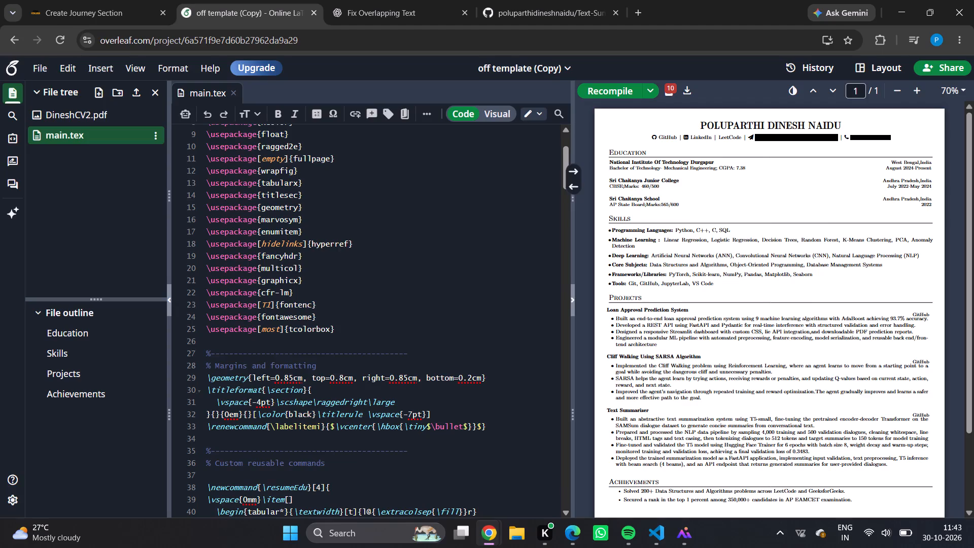
{"action": "double_click", "coordinate": [620, 217]}
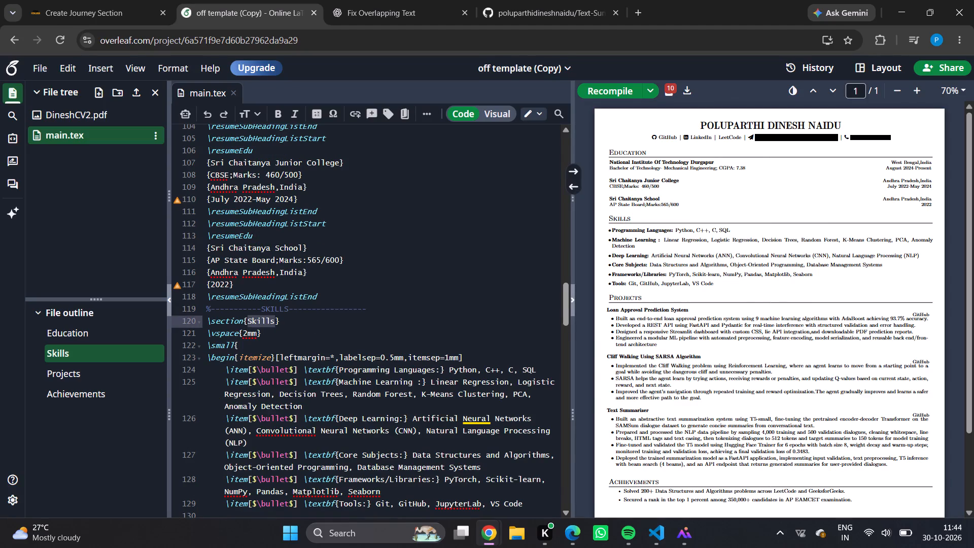
{"action": "key", "text": "Left"}
{"action": "key", "text": "Left"}
{"action": "key", "text": "Left"}
{"action": "key", "text": "Left"}
{"action": "key", "text": "Right"}
{"action": "key", "text": "Right"}
{"action": "key", "text": "Right"}
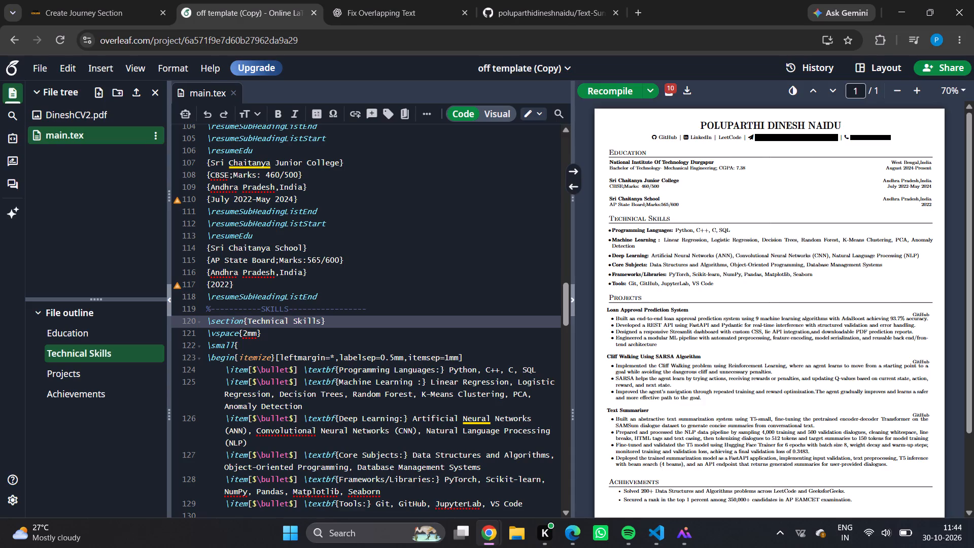
Review the main.tex source for the Education section, custom commands, user information and contact-link heading.
{"action": "scroll", "coordinate": [380, 265], "scroll_direction": "up", "scroll_amount": 4}
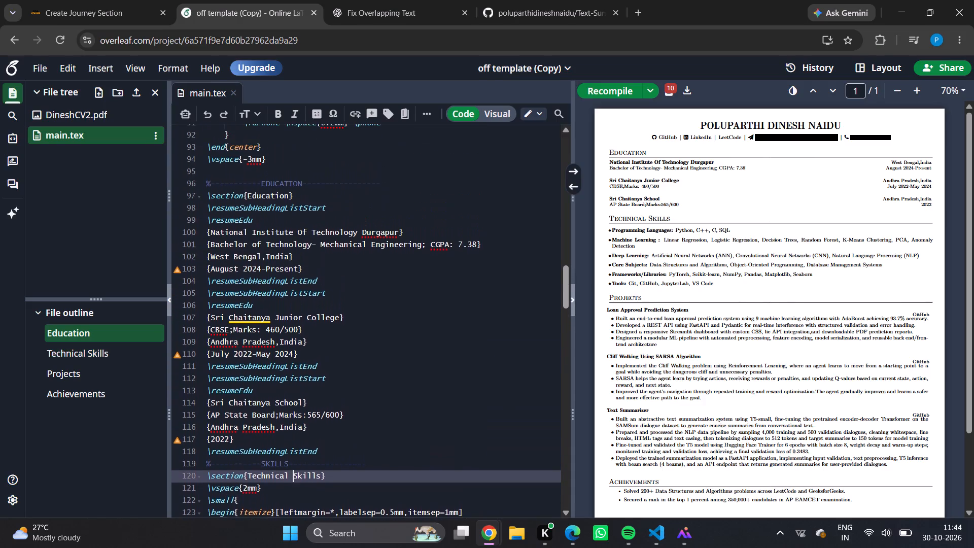
{"action": "scroll", "coordinate": [380, 265], "scroll_direction": "up", "scroll_amount": 1}
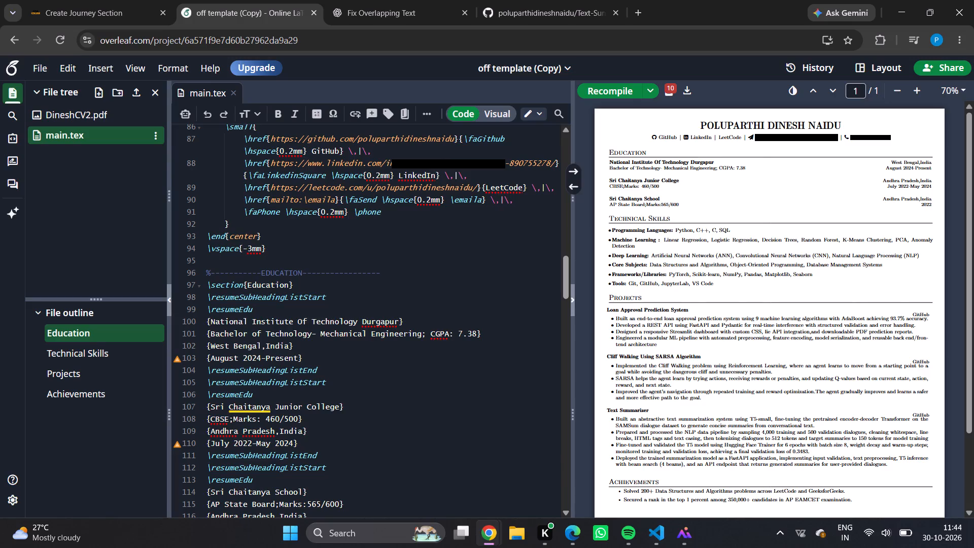
{"action": "scroll", "coordinate": [380, 265], "scroll_direction": "up", "scroll_amount": 9}
{"action": "scroll", "coordinate": [380, 265], "scroll_direction": "down", "scroll_amount": 5}
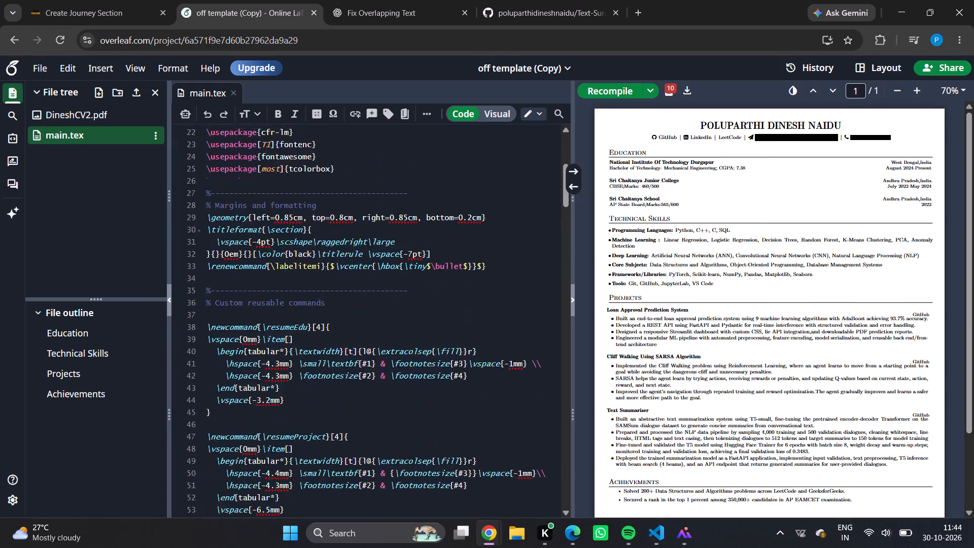
{"action": "scroll", "coordinate": [380, 265], "scroll_direction": "down", "scroll_amount": 3}
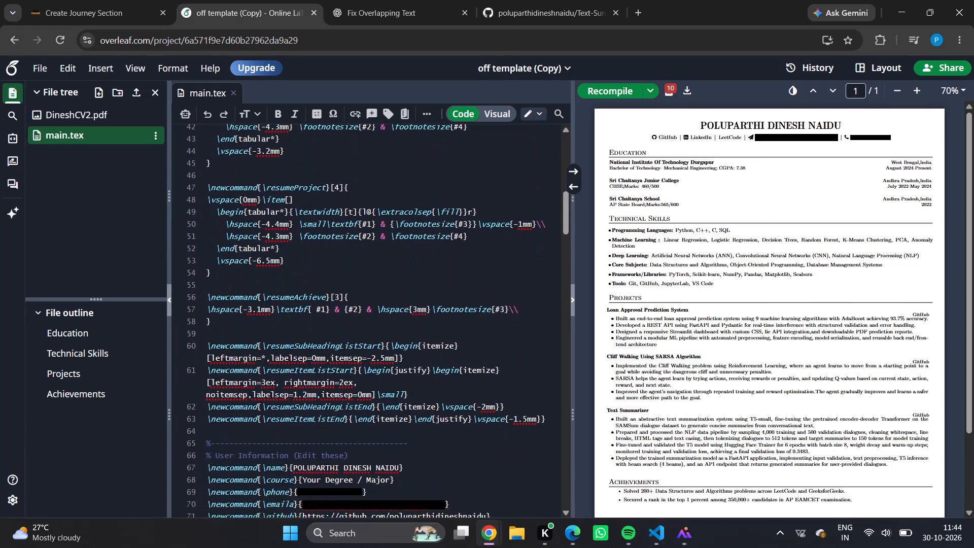
{"action": "scroll", "coordinate": [380, 265], "scroll_direction": "down", "scroll_amount": 3}
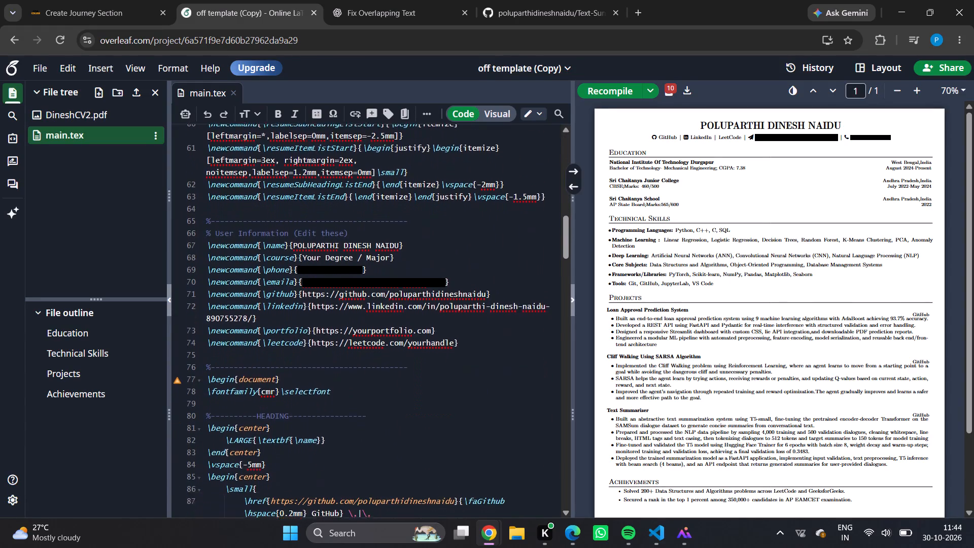
{"action": "scroll", "coordinate": [380, 265], "scroll_direction": "down", "scroll_amount": 1}
{"action": "scroll", "coordinate": [380, 265], "scroll_direction": "up", "scroll_amount": 1}
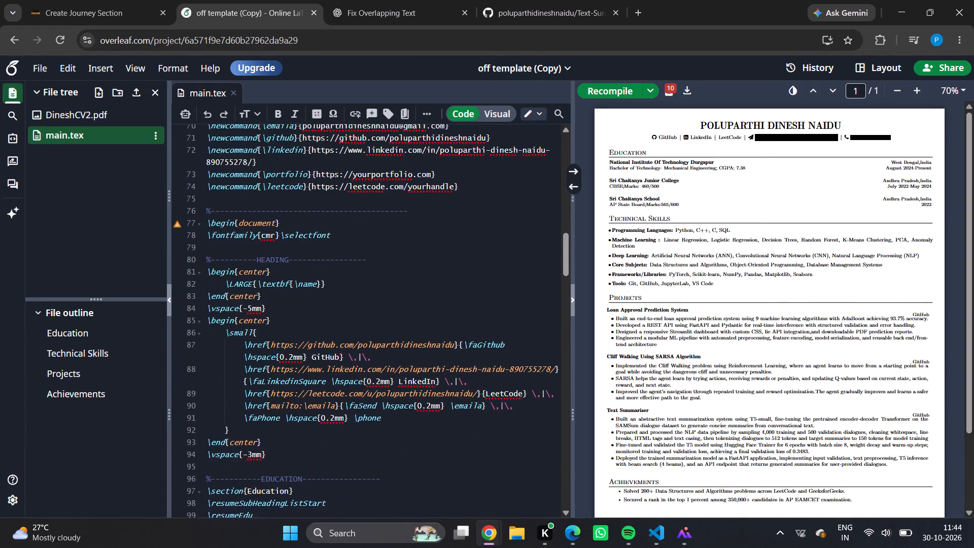
{"action": "scroll", "coordinate": [380, 265], "scroll_direction": "up", "scroll_amount": 1}
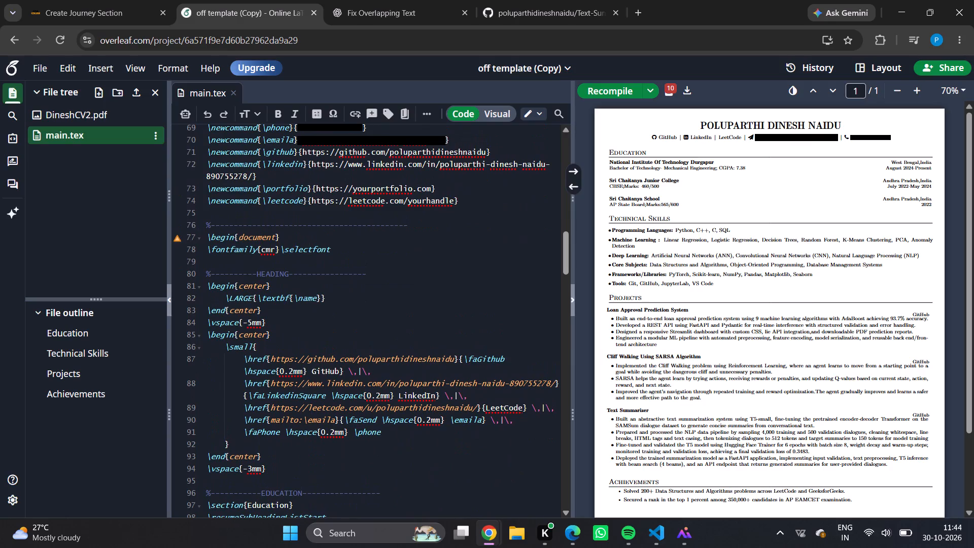
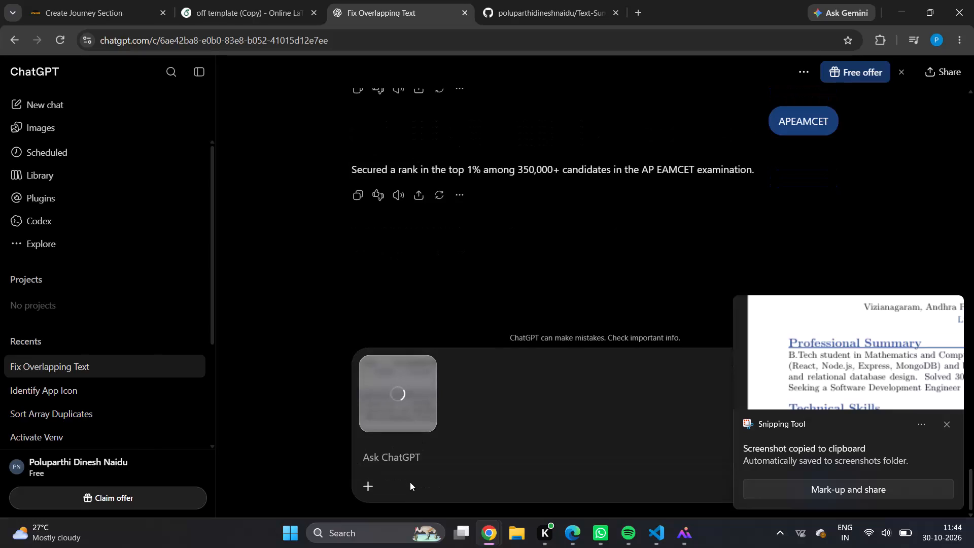
Begin the ChatGPT request for the attached Professional Summary screenshot with the text "add me like this".
{"action": "type", "text": "add me"}
{"action": "key", "text": "space"}
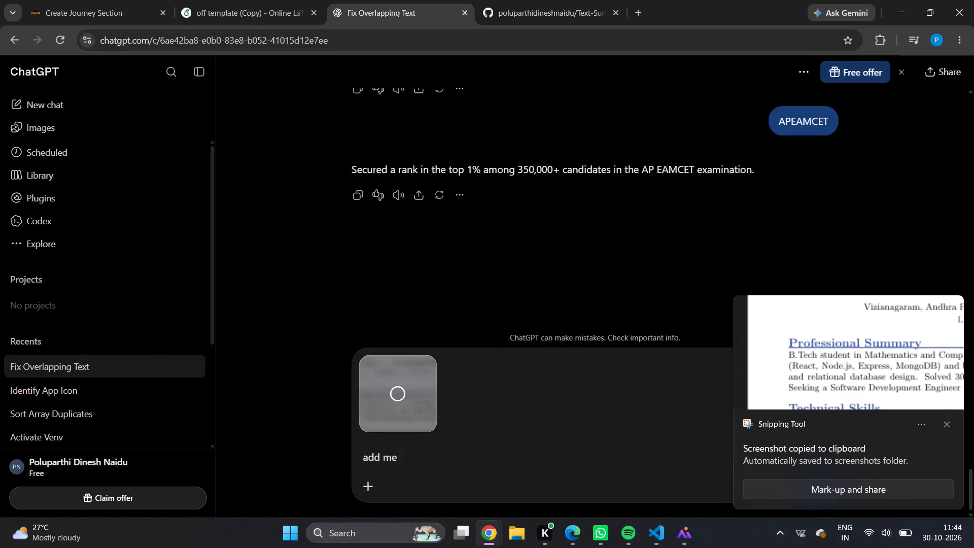
{"action": "type", "text": "like this"}
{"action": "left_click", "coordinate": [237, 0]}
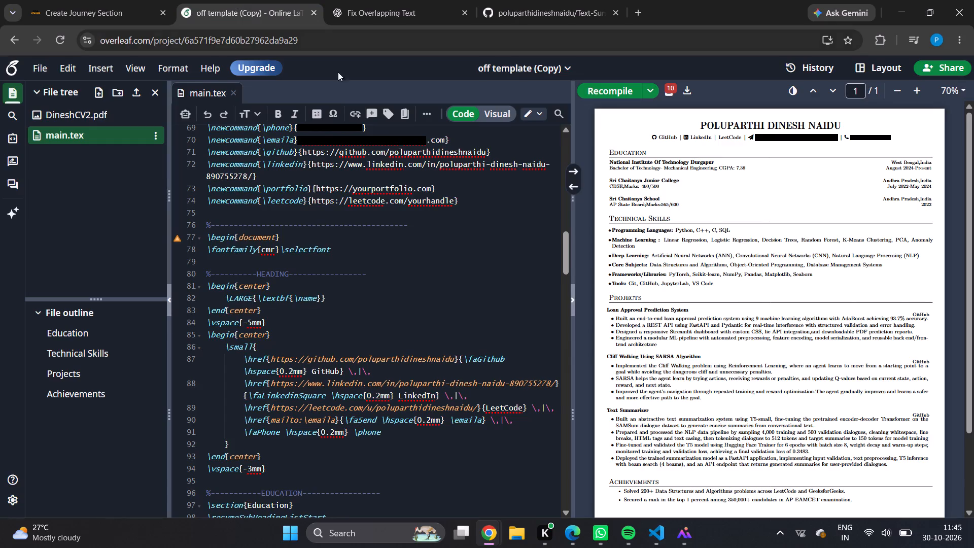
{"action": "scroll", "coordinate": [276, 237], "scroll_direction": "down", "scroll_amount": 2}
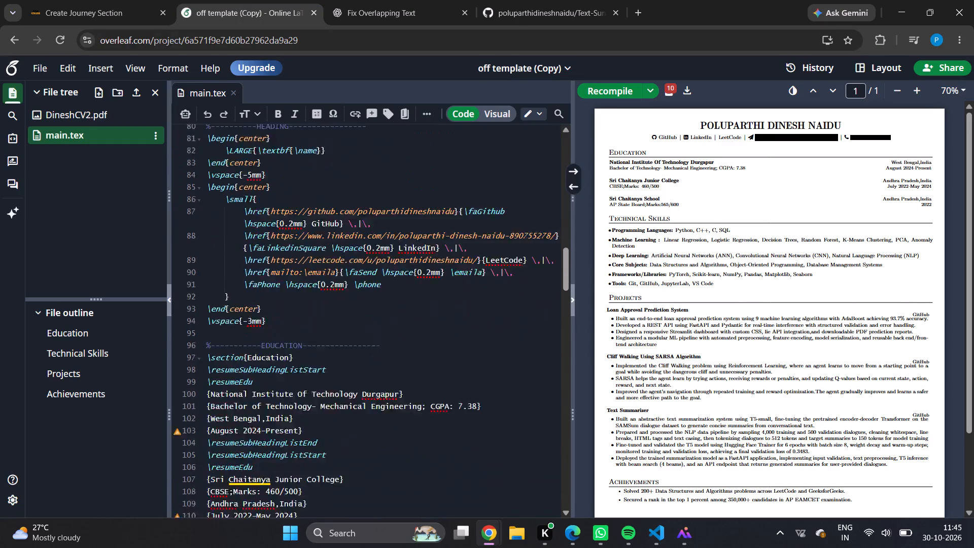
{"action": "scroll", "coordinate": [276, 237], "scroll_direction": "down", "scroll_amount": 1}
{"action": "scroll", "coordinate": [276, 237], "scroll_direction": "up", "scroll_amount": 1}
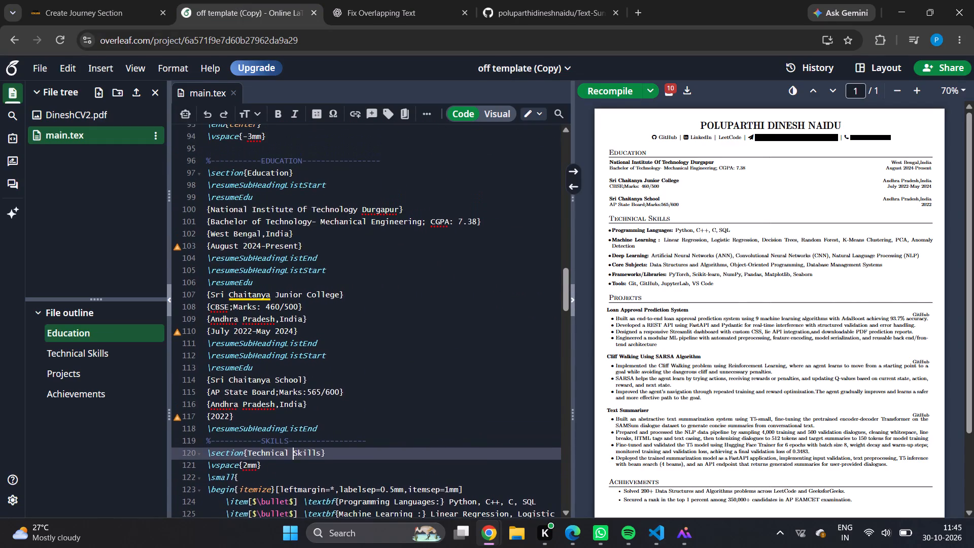
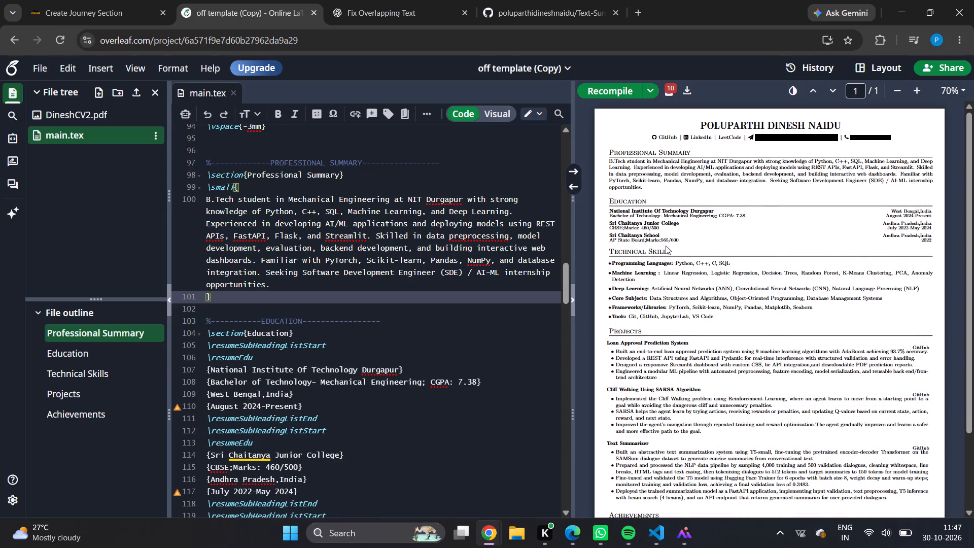
Check the compiled resume preview down to Achievements and download it as a PDF.
{"action": "scroll", "coordinate": [824, 250], "scroll_direction": "down", "scroll_amount": 2}
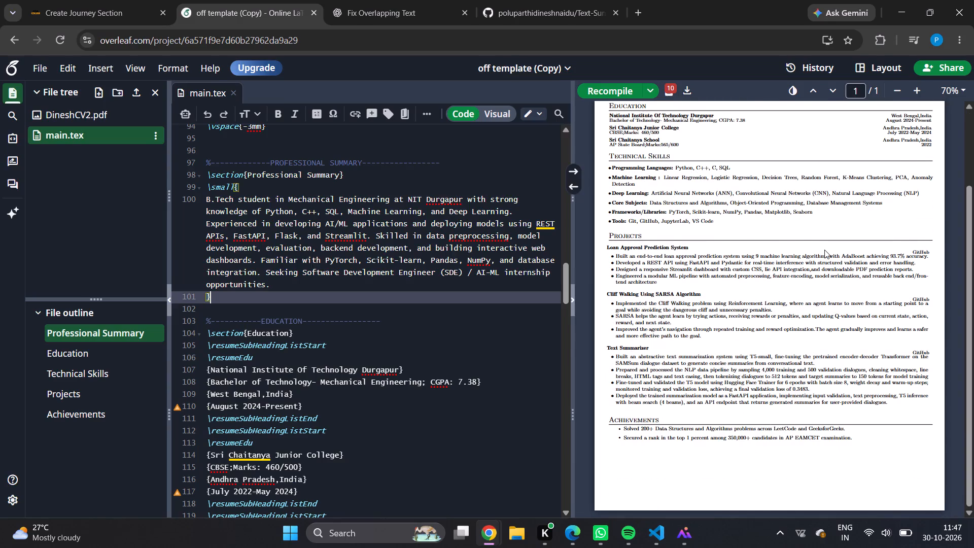
{"action": "scroll", "coordinate": [824, 250], "scroll_direction": "down", "scroll_amount": 1}
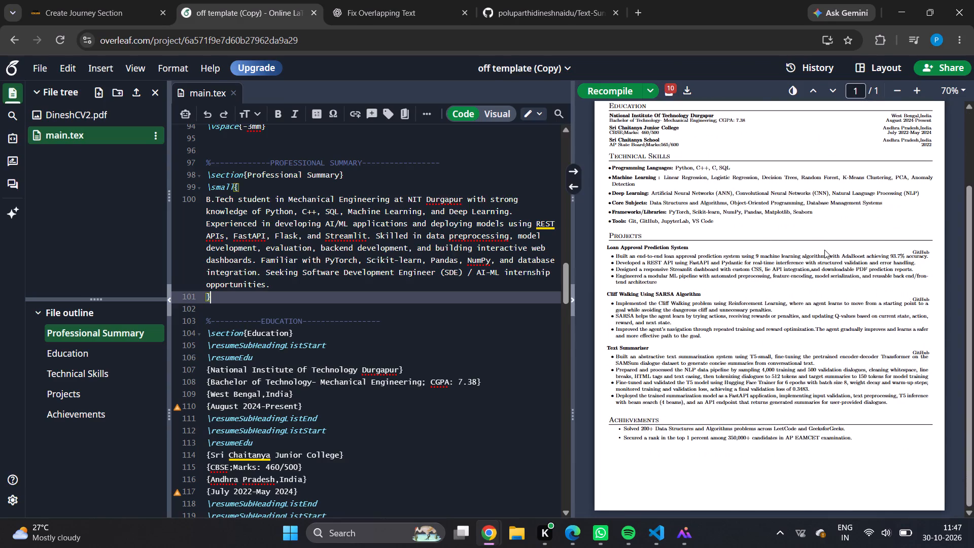
{"action": "scroll", "coordinate": [824, 250], "scroll_direction": "up", "scroll_amount": 2}
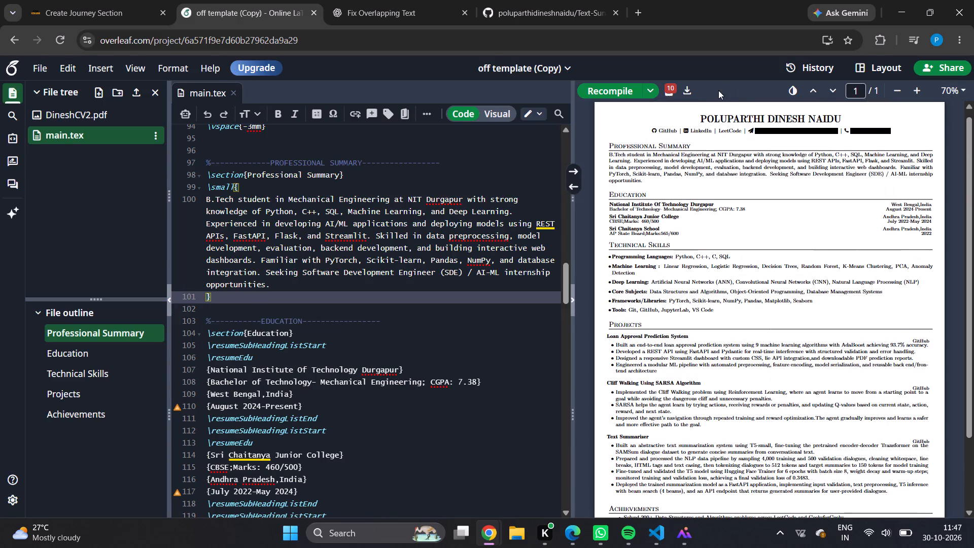
{"action": "left_click", "coordinate": [689, 89]}
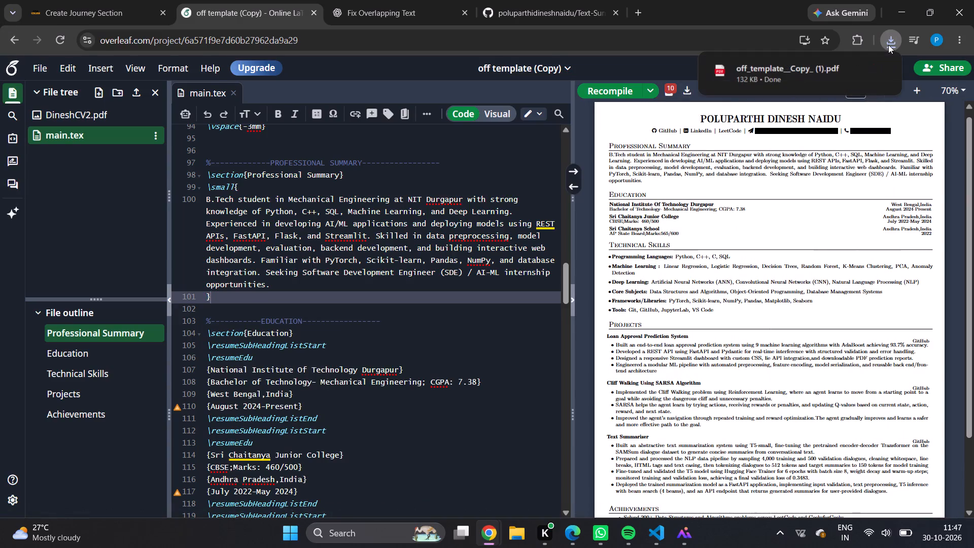
Open the downloaded PDF, review the resume from Professional Summary to Achievements, close it, and dismiss the WPS Office download notification.
{"action": "left_click", "coordinate": [880, 76]}
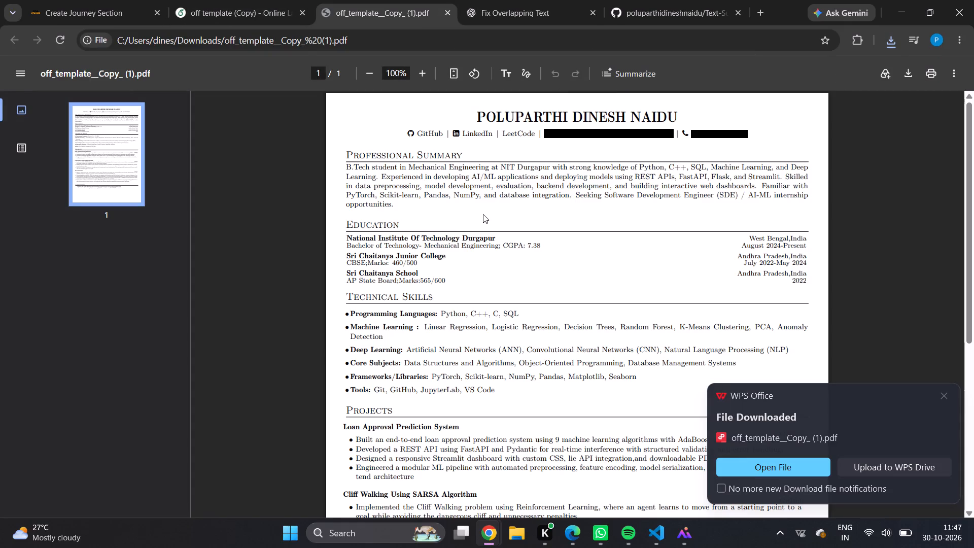
{"action": "scroll", "coordinate": [488, 229], "scroll_direction": "down", "scroll_amount": 6}
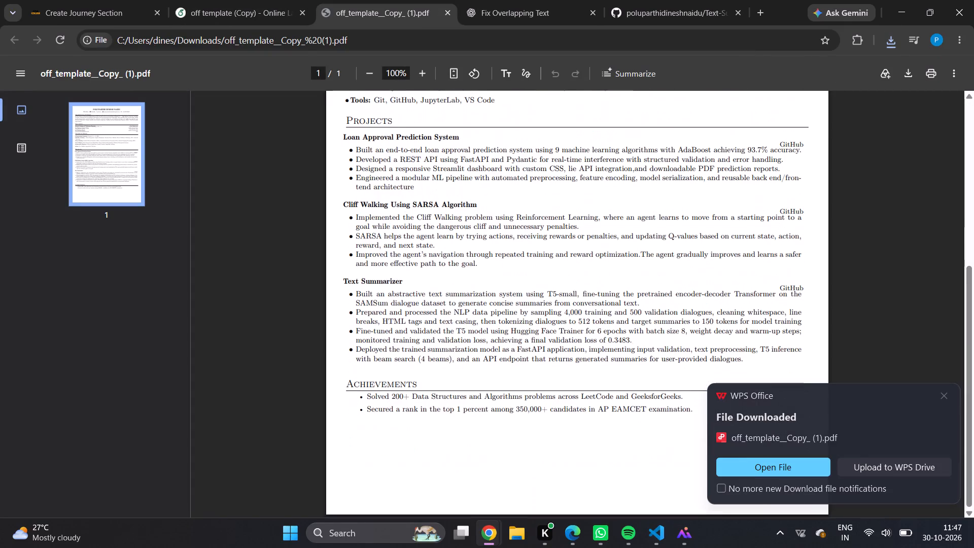
{"action": "scroll", "coordinate": [488, 229], "scroll_direction": "up", "scroll_amount": 3}
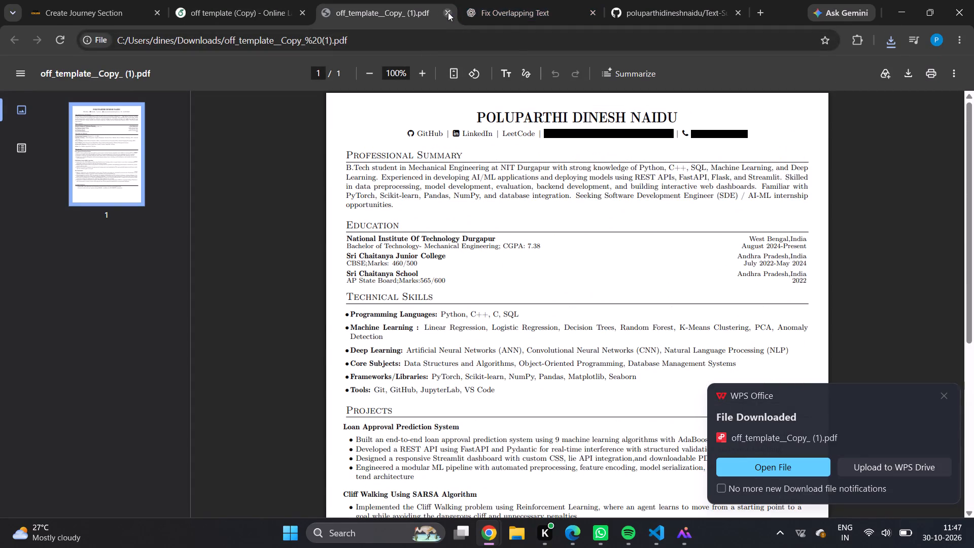
{"action": "left_click", "coordinate": [448, 12]}
{"action": "left_click", "coordinate": [568, 511]}
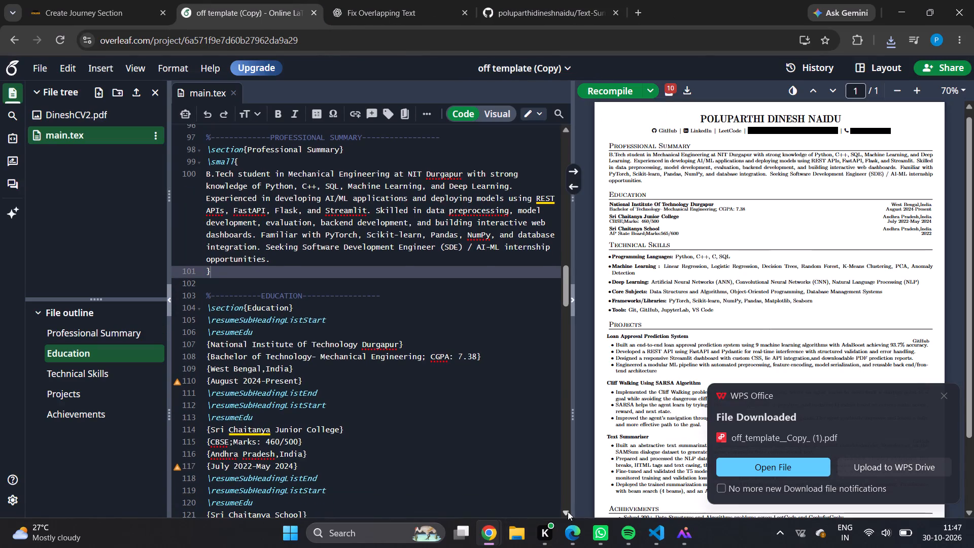
{"action": "left_click", "coordinate": [654, 426]}
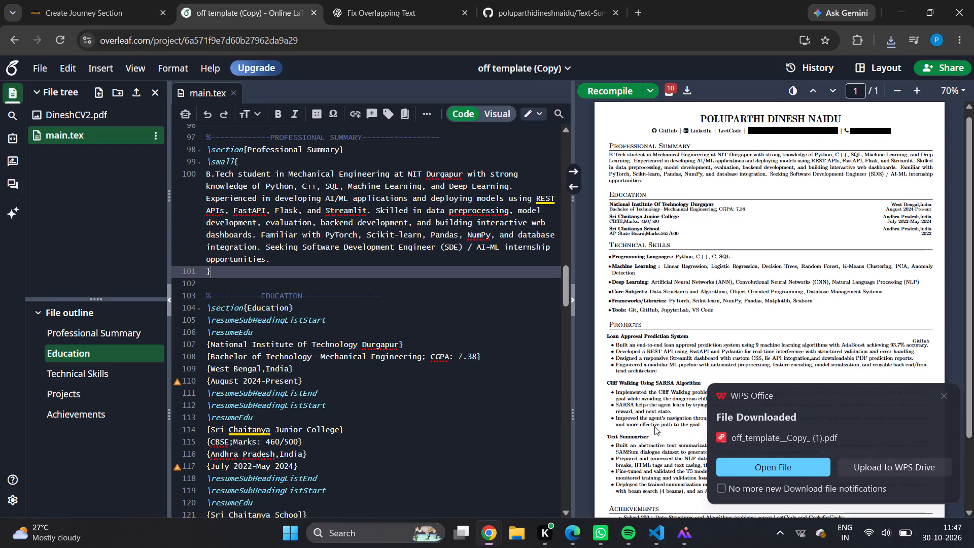
{"action": "left_click", "coordinate": [944, 398]}
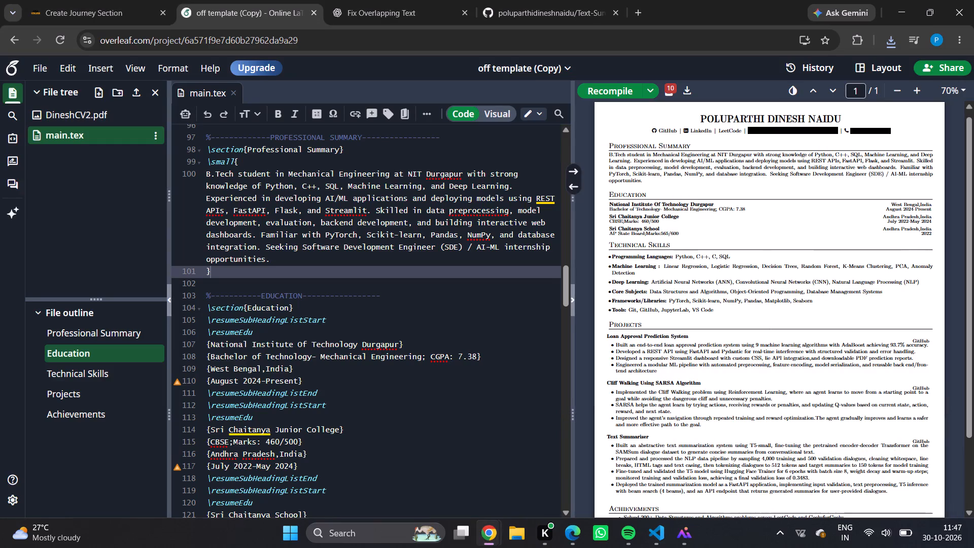
In the Downloads folder, rename the newly downloaded off_template__Copy_ (1) PDF as "Dinesh offcampus resume".
{"action": "left_click", "coordinate": [522, 538]}
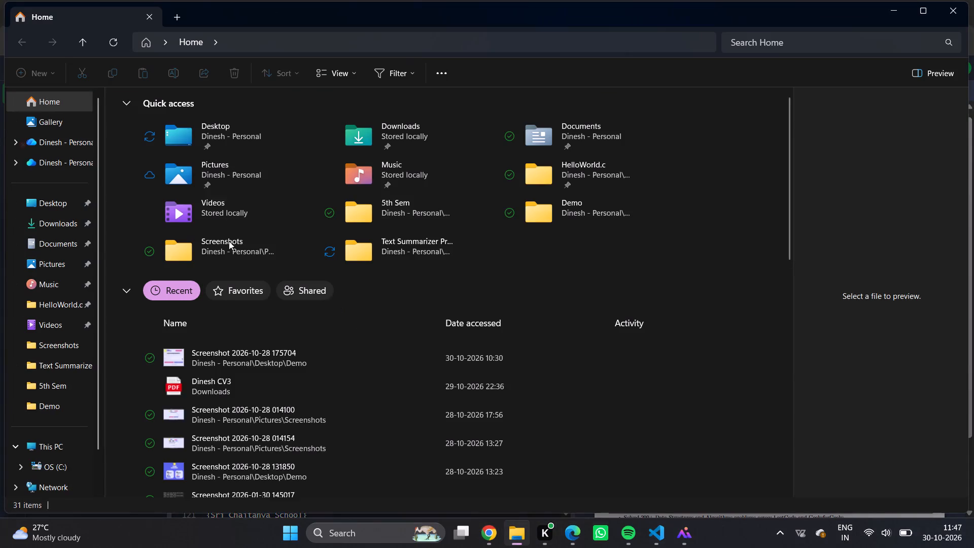
{"action": "left_click", "coordinate": [63, 220]}
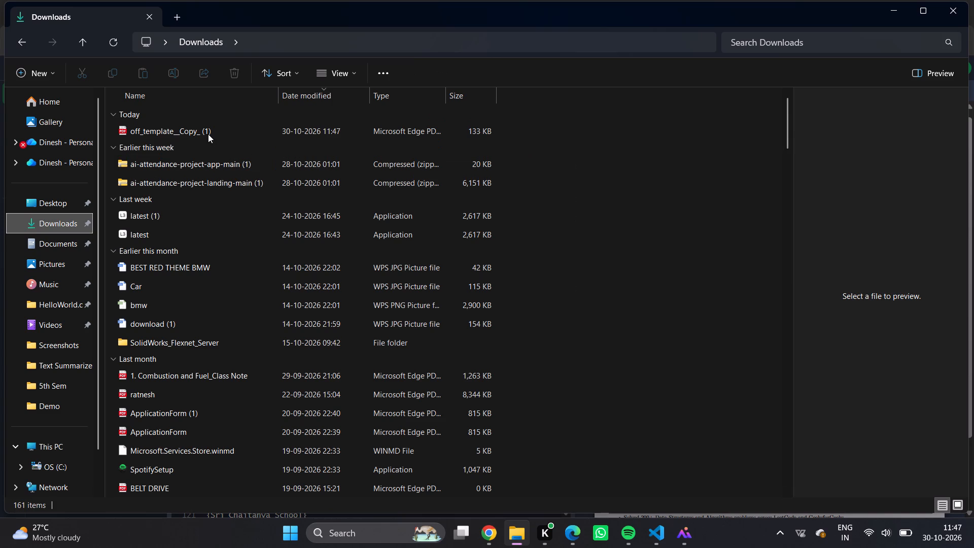
{"action": "right_click", "coordinate": [208, 134]}
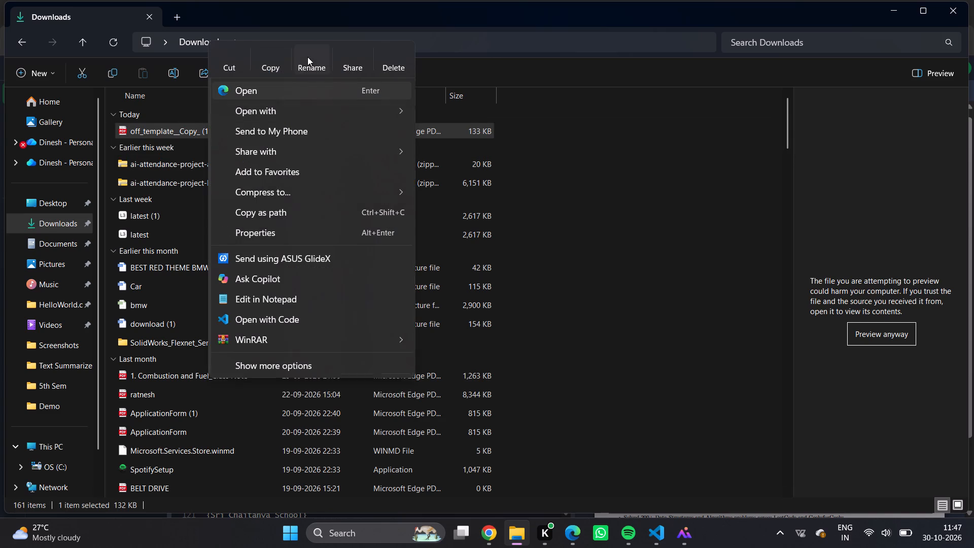
{"action": "left_click", "coordinate": [303, 60]}
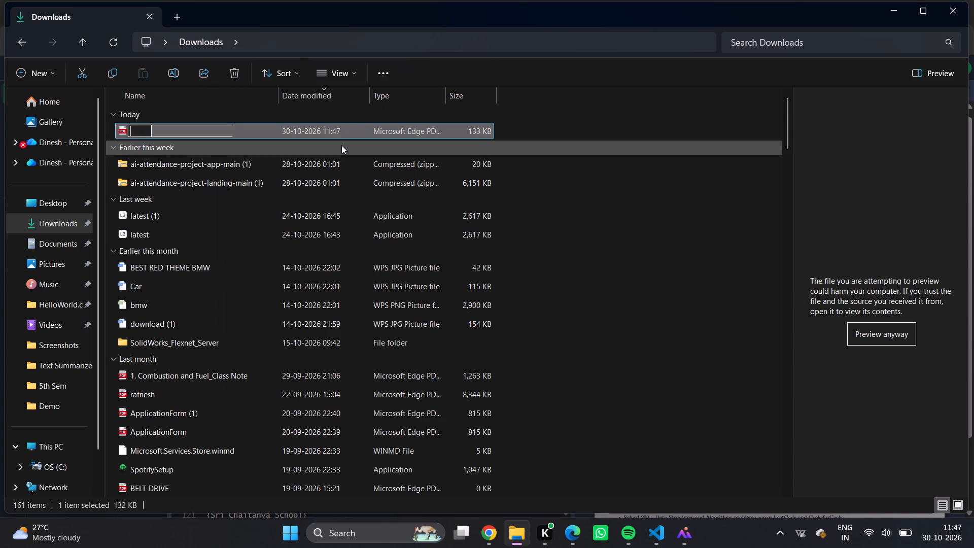
{"action": "key", "text": "BackSpace"}
{"action": "type", "text": "inesh offcampus resume"}
{"action": "key", "text": "Return"}
Open the renamed resume PDF, dismiss the Microsoft Rewards pop-up, test the header's GitHub link, and close that page.
{"action": "double_click", "coordinate": [283, 126]}
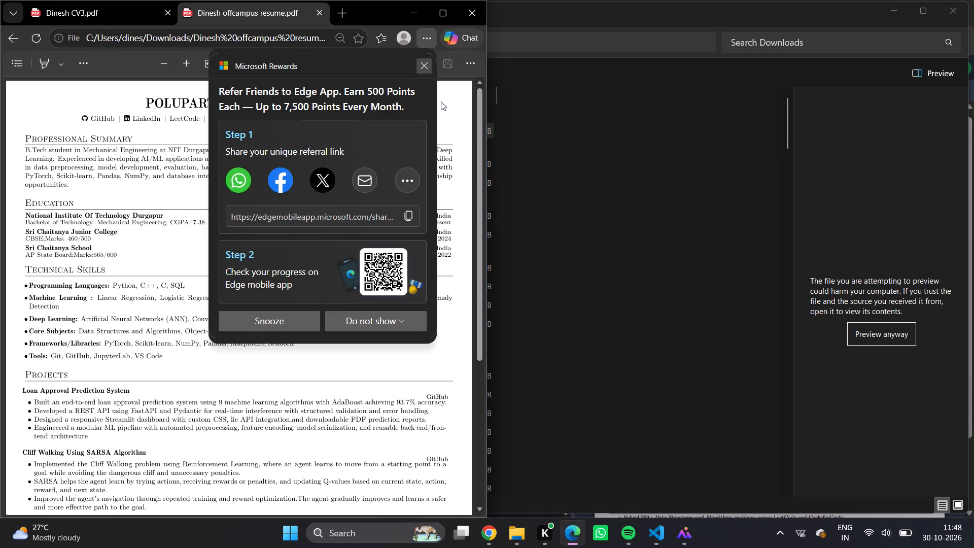
{"action": "left_click", "coordinate": [424, 63]}
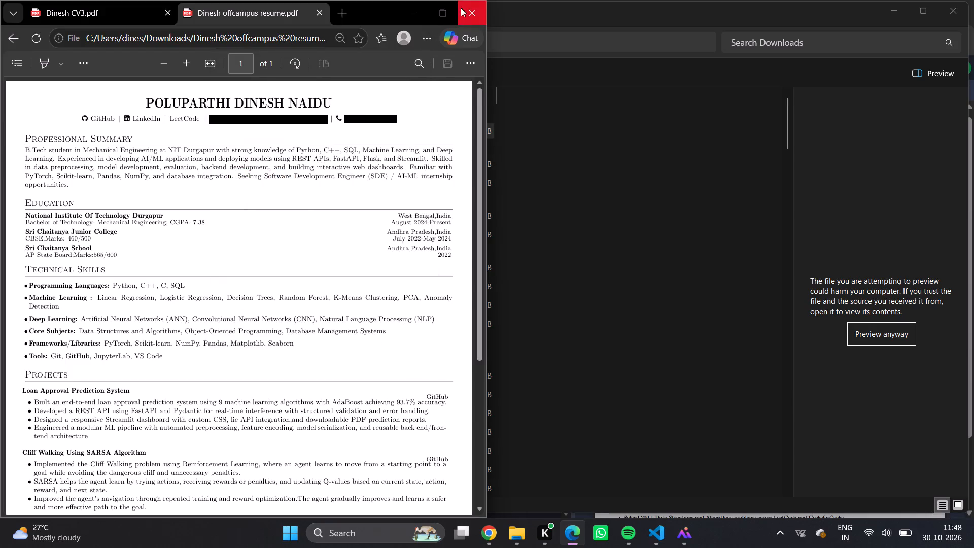
{"action": "left_click", "coordinate": [452, 9]}
{"action": "left_click", "coordinate": [344, 112]}
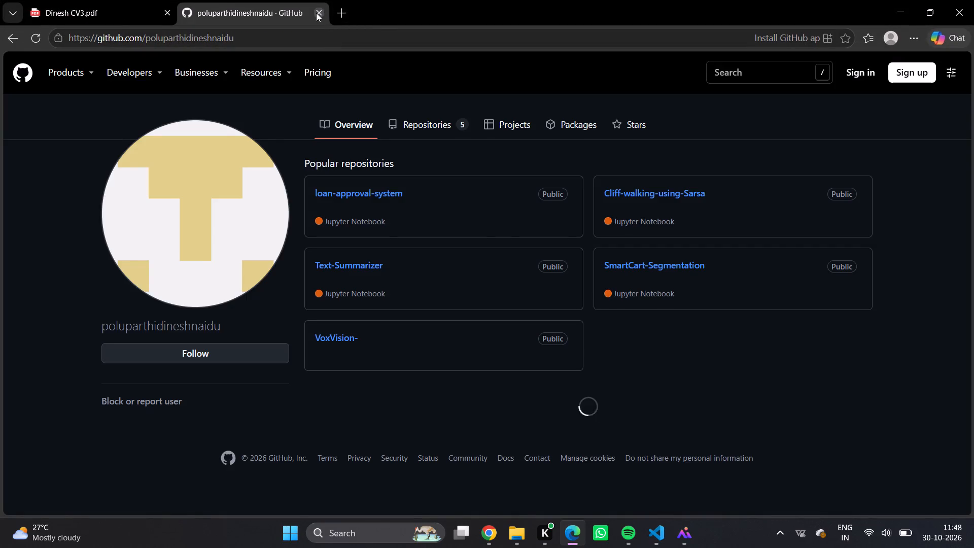
{"action": "left_click", "coordinate": [316, 13]}
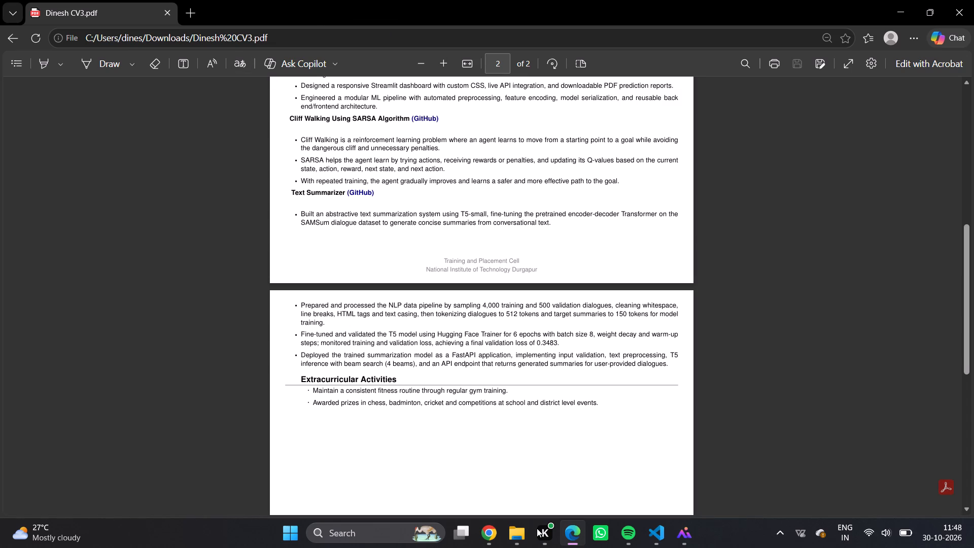
Reopen the Dinesh offcampus resume PDF, test the LinkedIn and LeetCode links in its header, and return to the resume.
{"action": "left_click", "coordinate": [520, 542]}
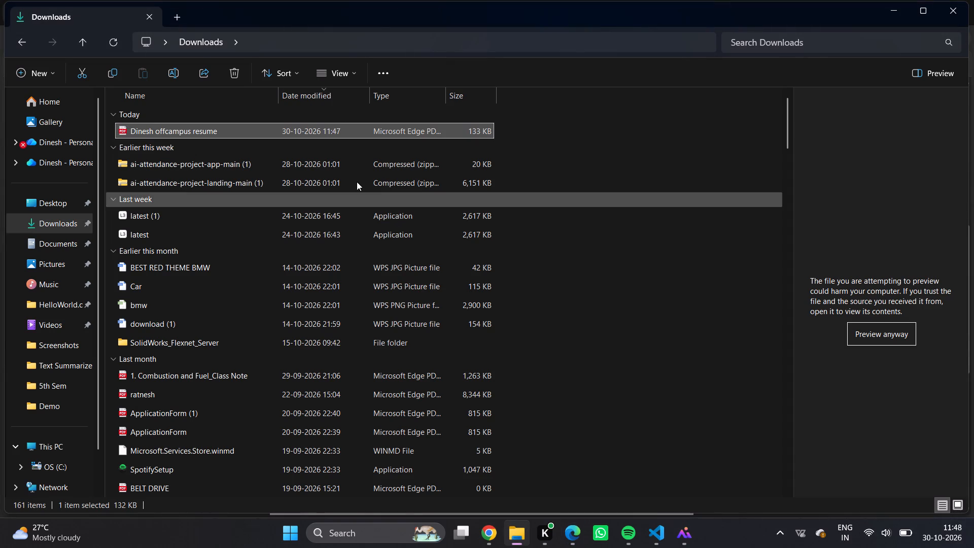
{"action": "double_click", "coordinate": [318, 128]}
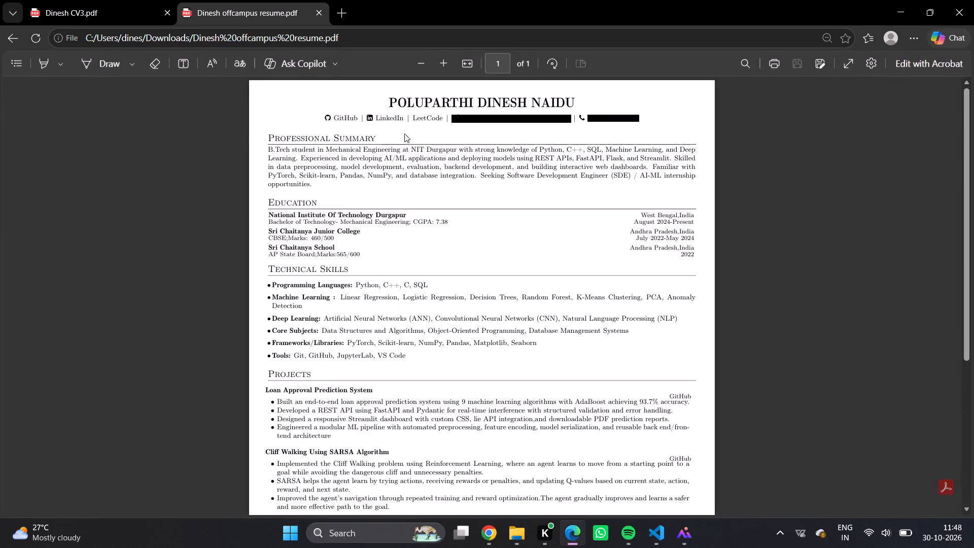
{"action": "left_click", "coordinate": [393, 116]}
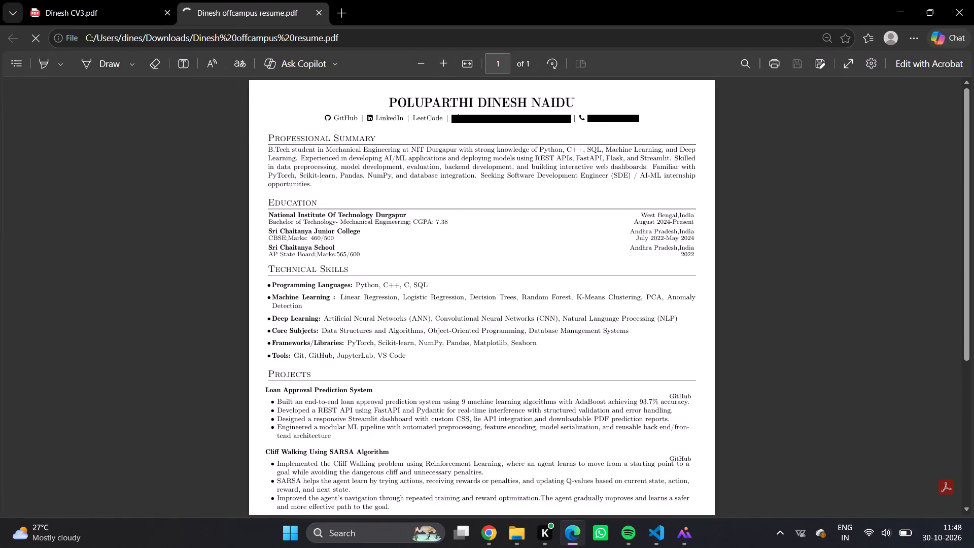
{"action": "scroll", "coordinate": [365, 238], "scroll_direction": "right", "scroll_amount": 5}
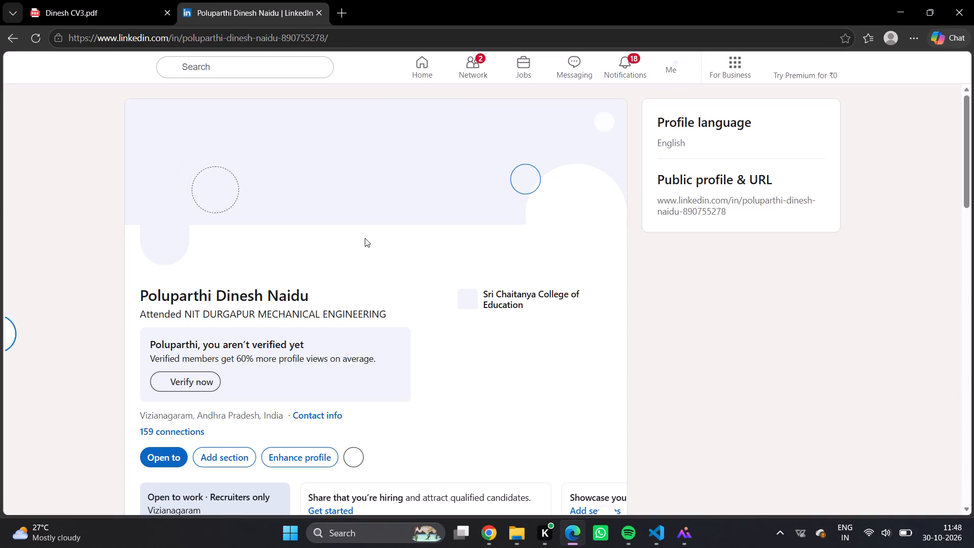
{"action": "scroll", "coordinate": [365, 238], "scroll_direction": "right", "scroll_amount": 4}
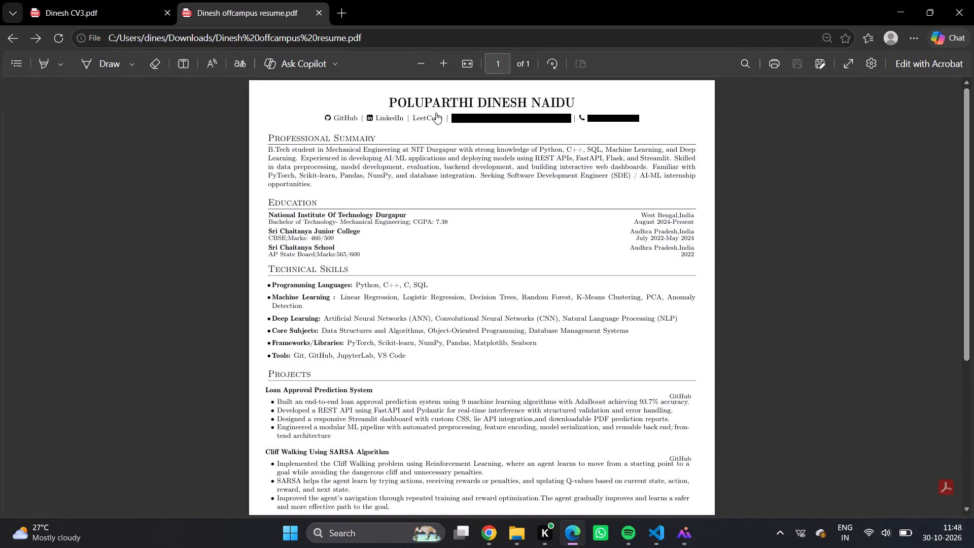
{"action": "left_click", "coordinate": [436, 113]}
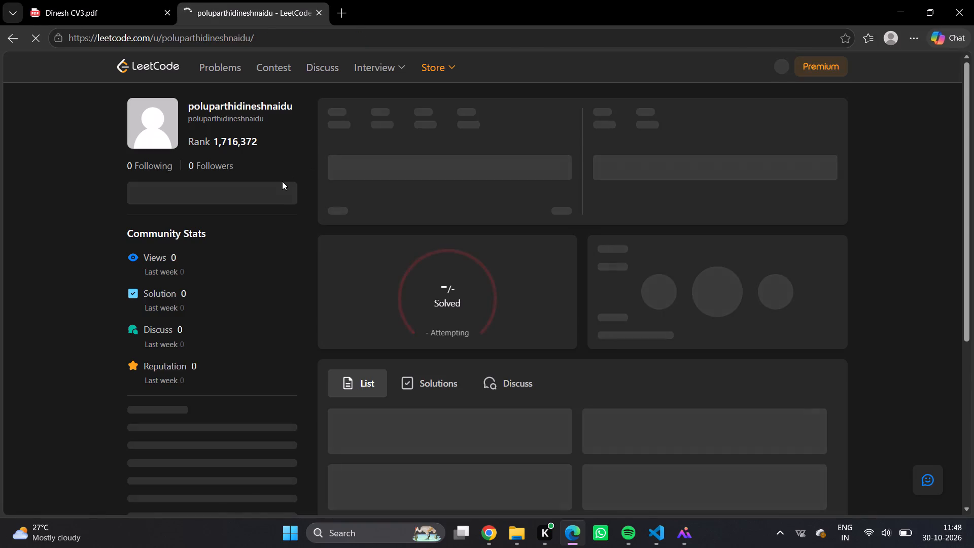
{"action": "scroll", "coordinate": [282, 181], "scroll_direction": "right", "scroll_amount": 9}
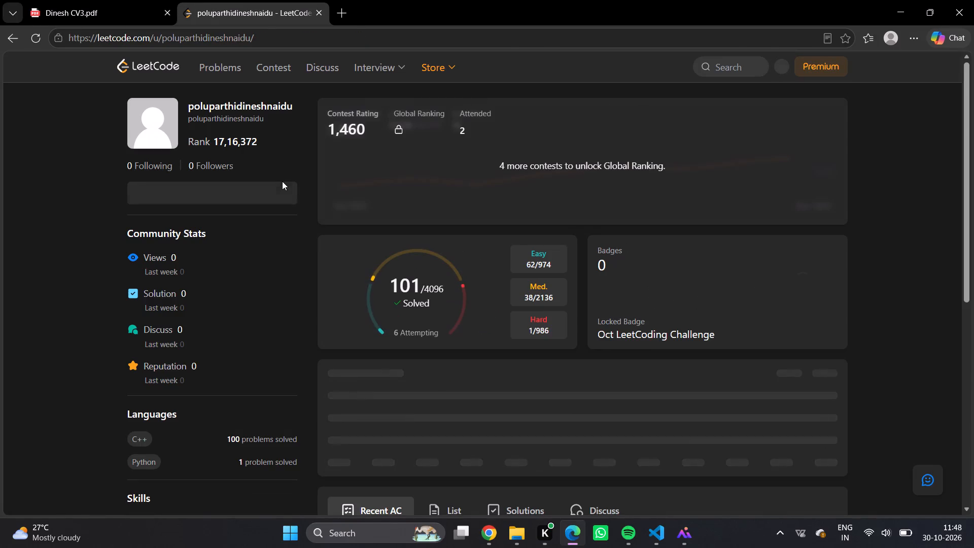
{"action": "scroll", "coordinate": [401, 151], "scroll_direction": "right", "scroll_amount": 15}
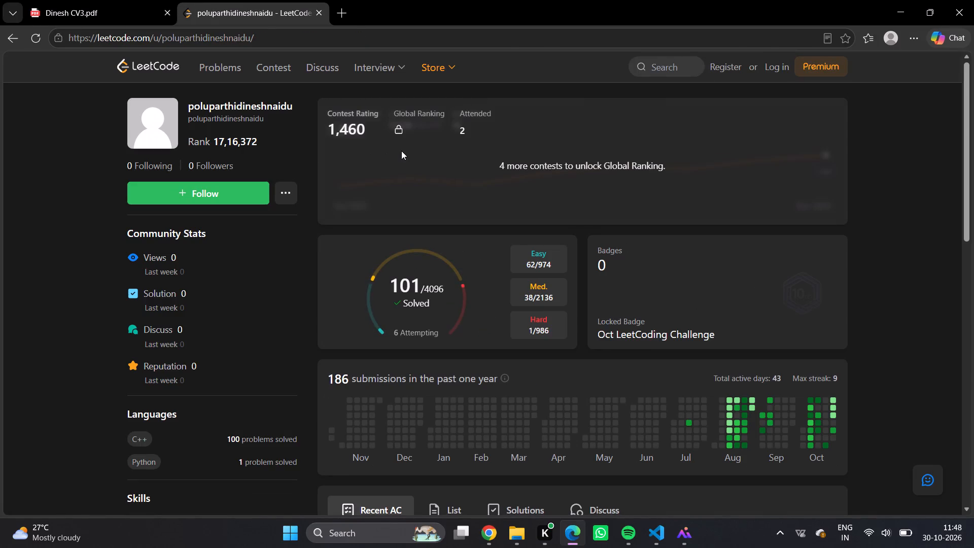
{"action": "left_click", "coordinate": [15, 30]}
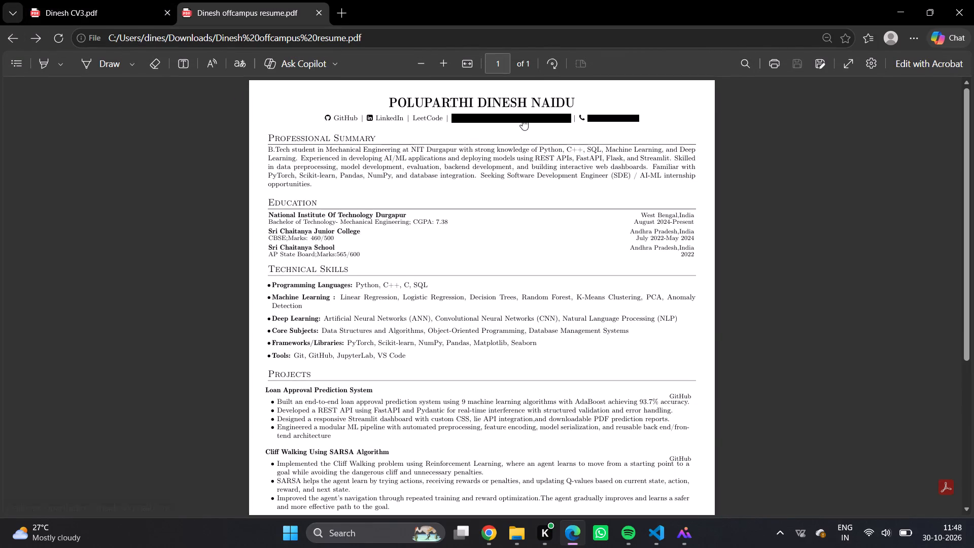
Test the resume's e-mail and phone contact entries and the Text Summarizer project's GitHub link, then close its tab.
{"action": "left_click", "coordinate": [523, 119]}
{"action": "left_click", "coordinate": [510, 113]}
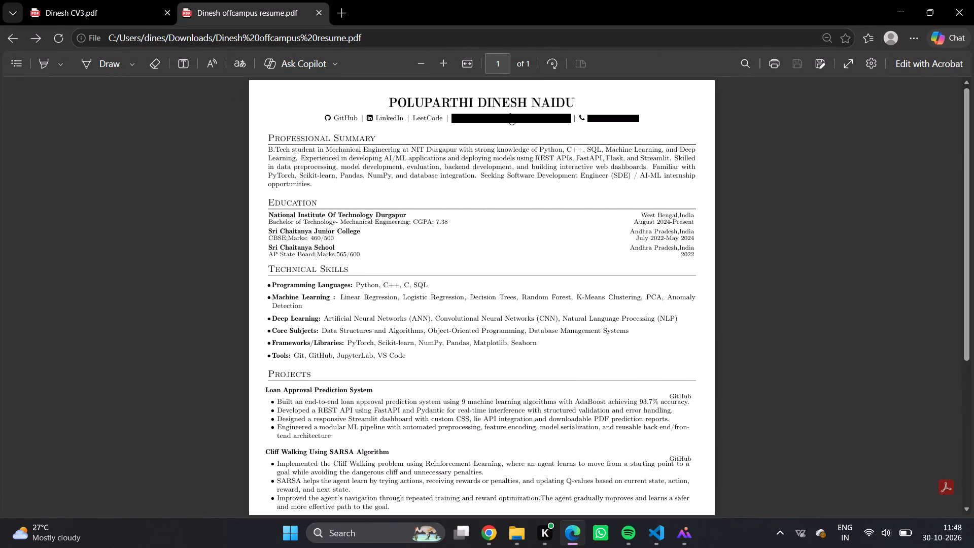
{"action": "left_click", "coordinate": [510, 113]}
{"action": "left_click", "coordinate": [647, 117]}
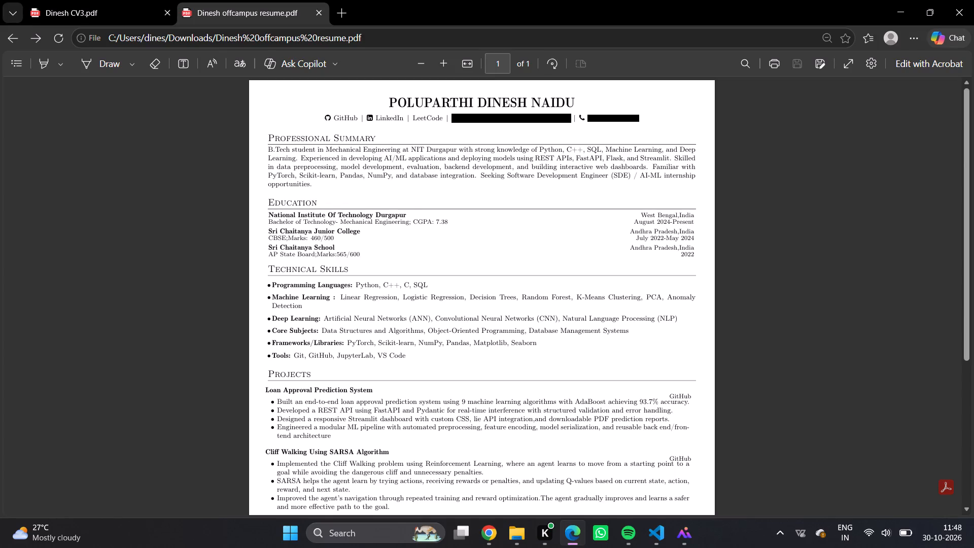
{"action": "scroll", "coordinate": [357, 283], "scroll_direction": "down", "scroll_amount": 5}
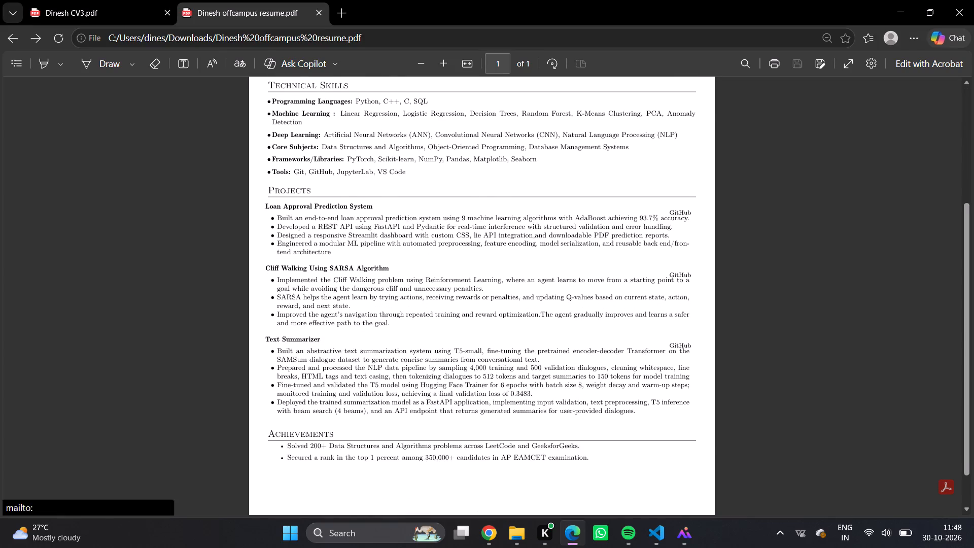
{"action": "left_click", "coordinate": [675, 339]}
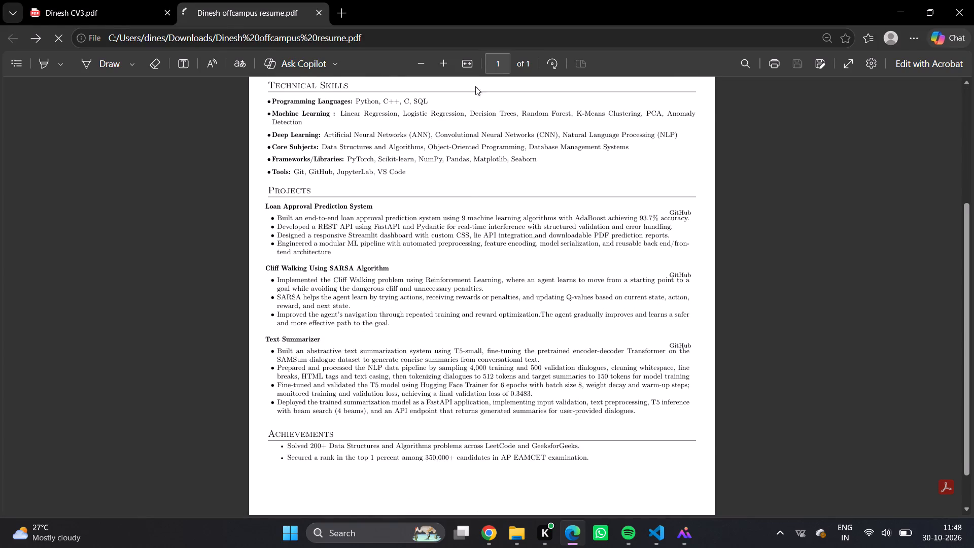
{"action": "left_click", "coordinate": [318, 12]}
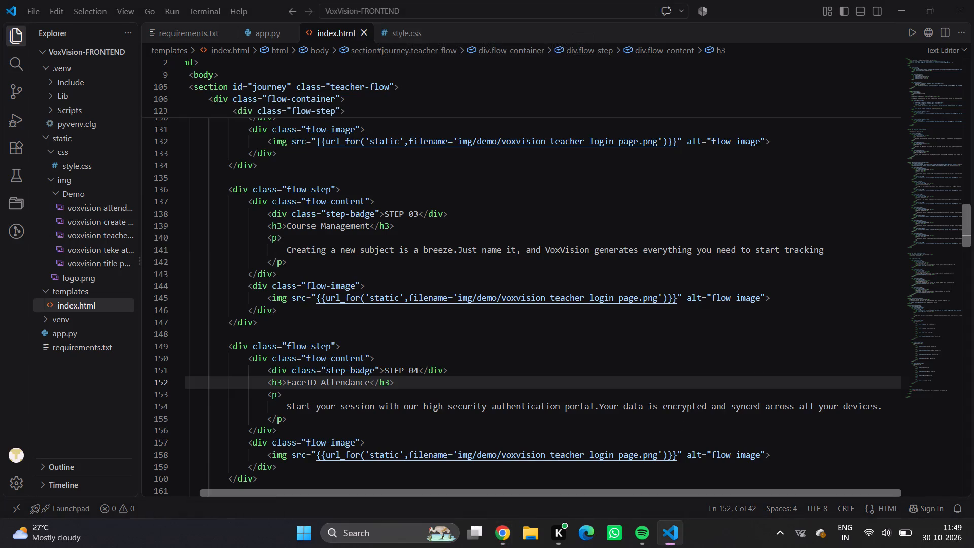
{"action": "key", "text": "alt+Tab"}
{"action": "key", "text": "alt+Tab"}
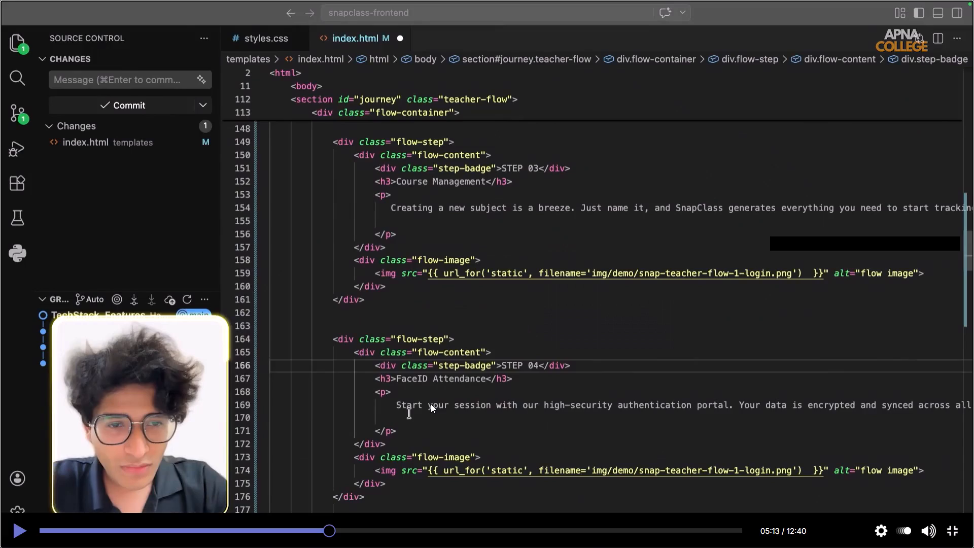
{"action": "key", "text": "alt+Tab"}
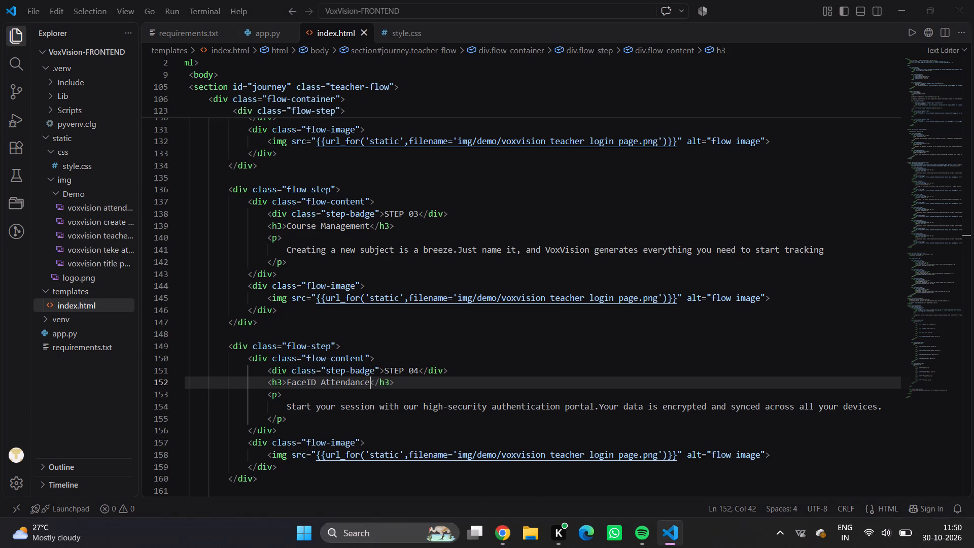
{"action": "key", "text": "alt+Tab"}
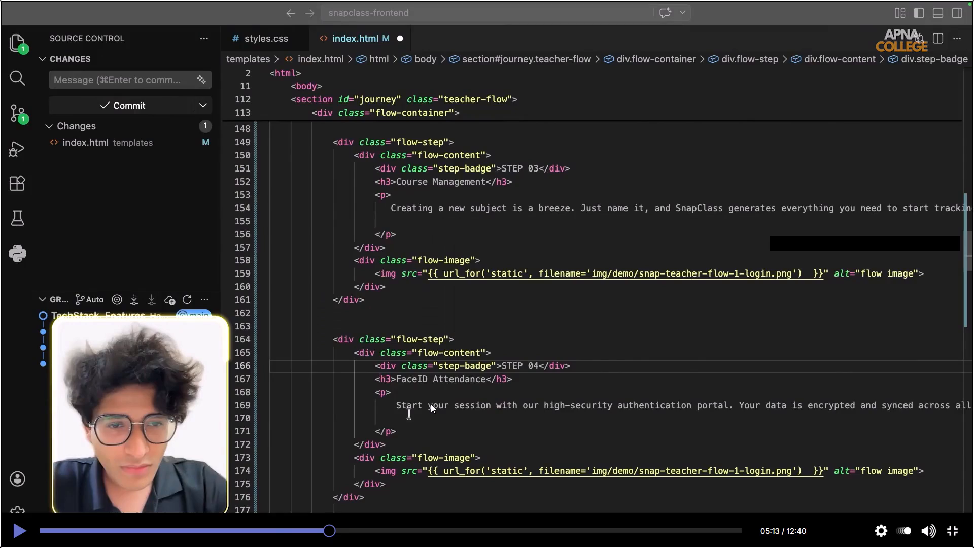
{"action": "key", "text": "alt+Tab"}
{"action": "key", "text": "alt+Tab"}
Skim the course video between about 5:18 and 5:33 for the STEP 04 FaceID Attendance description and the STEP 05 block.
{"action": "key", "text": "Right"}
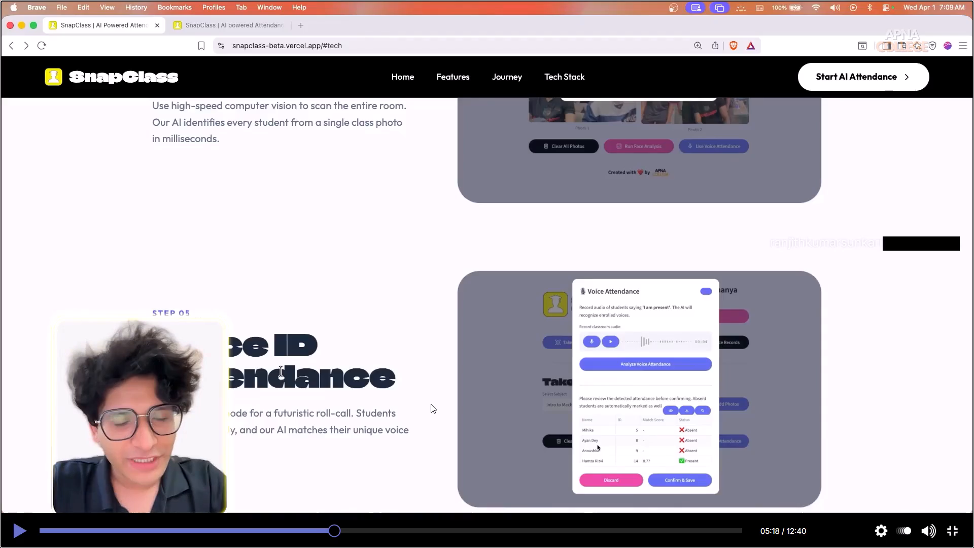
{"action": "key", "text": "Right"}
{"action": "key", "text": "Left"}
{"action": "key", "text": "Right"}
{"action": "key", "text": "Right"}
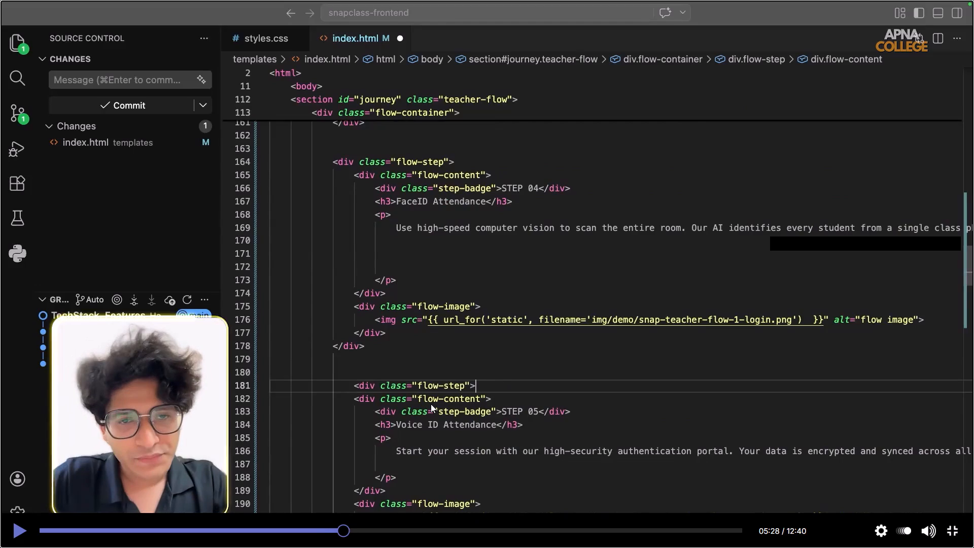
{"action": "key", "text": "Left"}
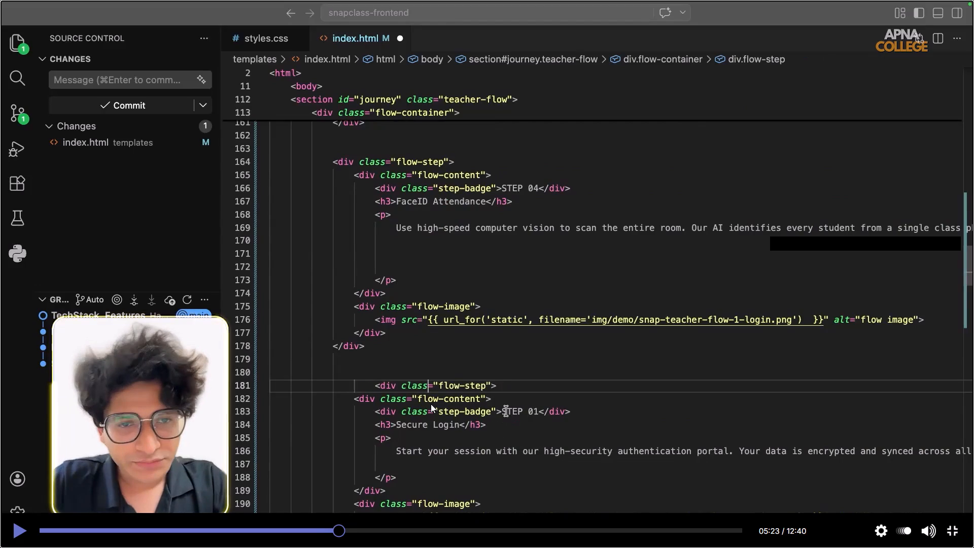
{"action": "key", "text": "Right"}
{"action": "key", "text": "Right"}
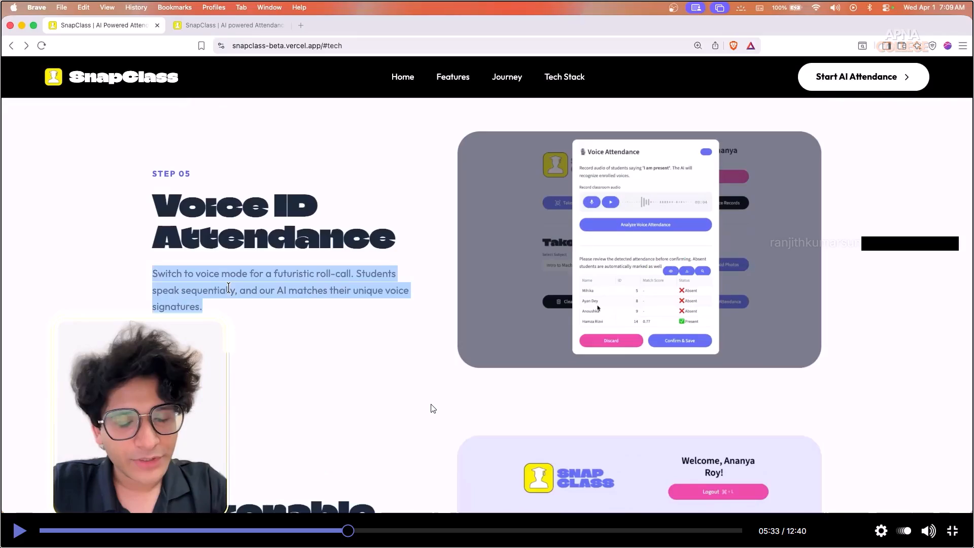
{"action": "key", "text": "alt+Tab"}
{"action": "key", "text": "alt+Tab"}
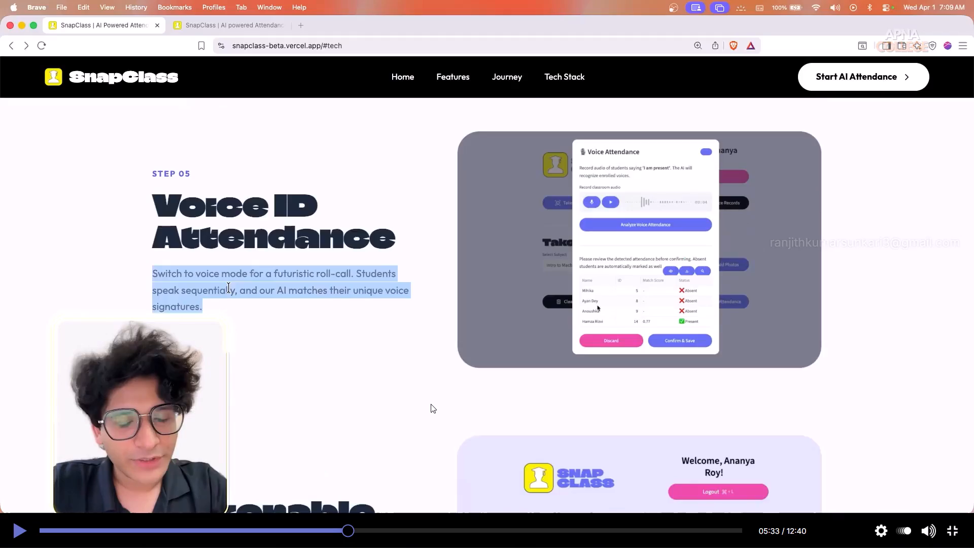
{"action": "key", "text": "Left"}
{"action": "key", "text": "space"}
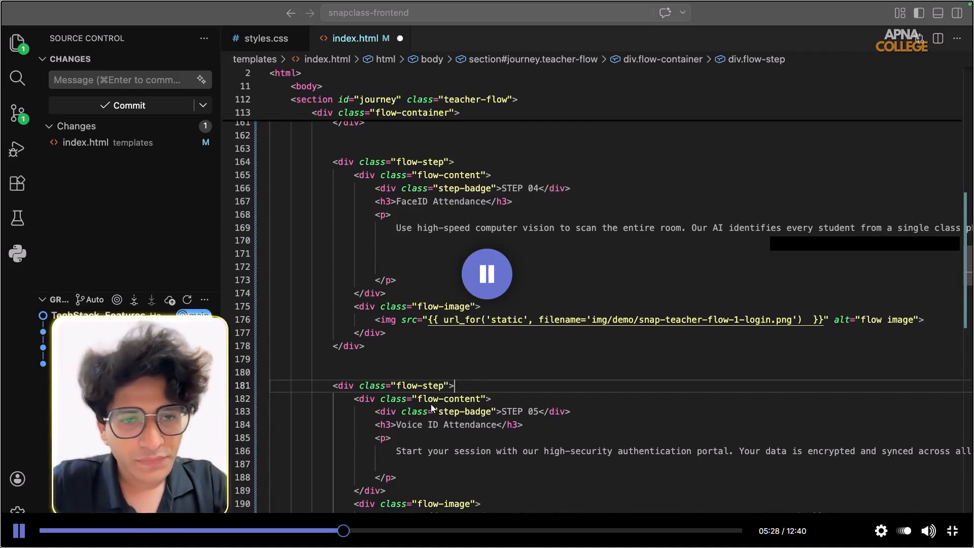
{"action": "key", "text": "space"}
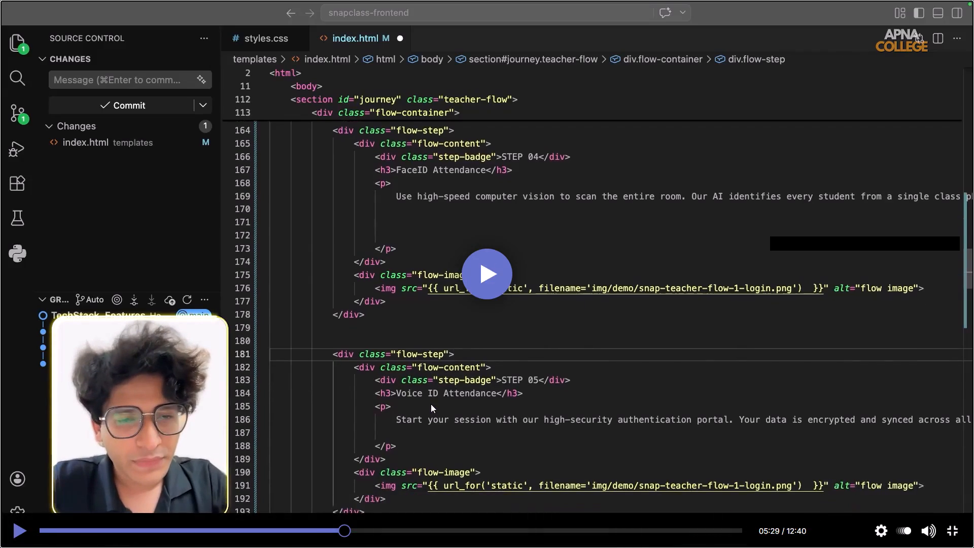
{"action": "key", "text": "alt+Tab"}
{"action": "key", "text": "alt+Tab"}
{"action": "key", "text": "Left"}
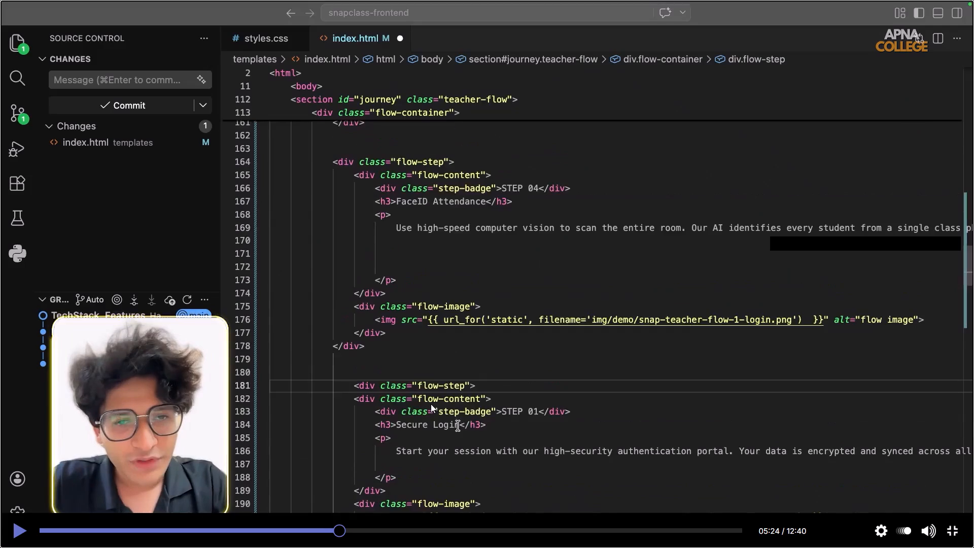
{"action": "key", "text": "Left"}
{"action": "key", "text": "alt+Tab"}
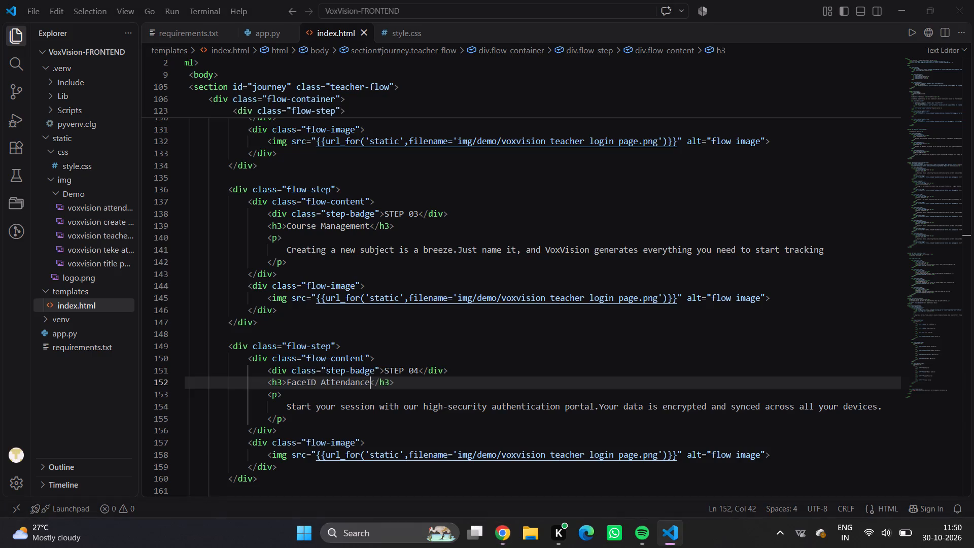
{"action": "key", "text": "alt+Tab"}
{"action": "key", "text": "Right"}
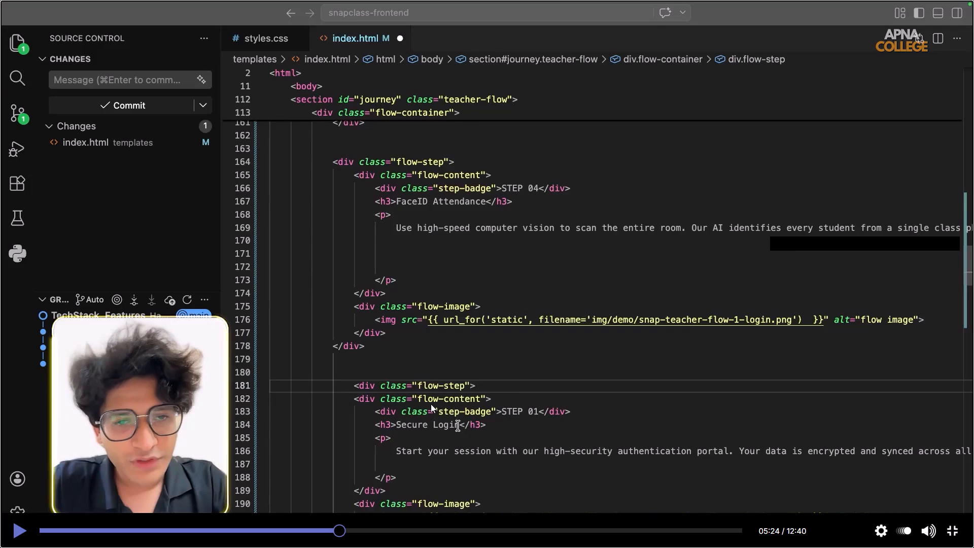
{"action": "key", "text": "Left"}
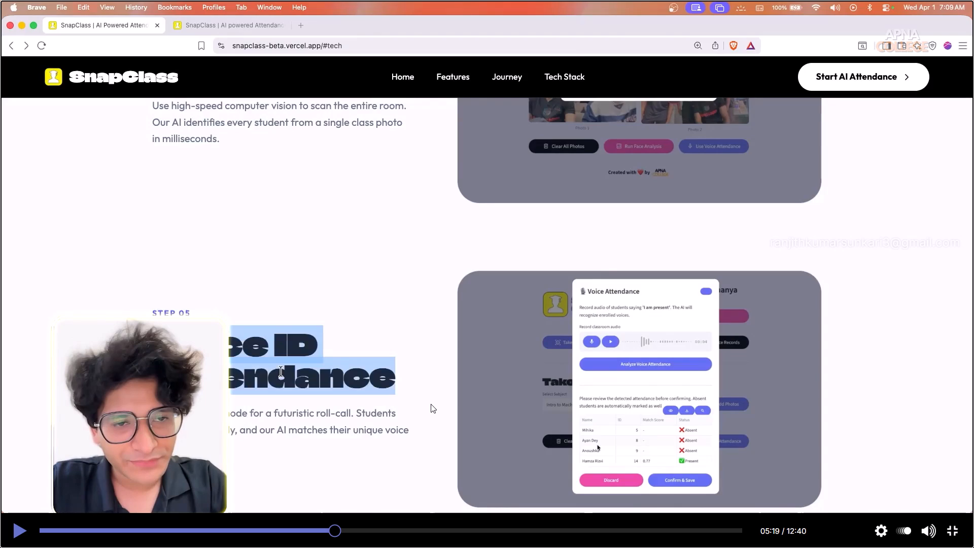
In VoxVision's index.html, replace the STEP 04 FaceID Attendance paragraph's placeholder sentence with the video's description, beginning "Use high-speed".
{"action": "key", "text": "alt+Tab"}
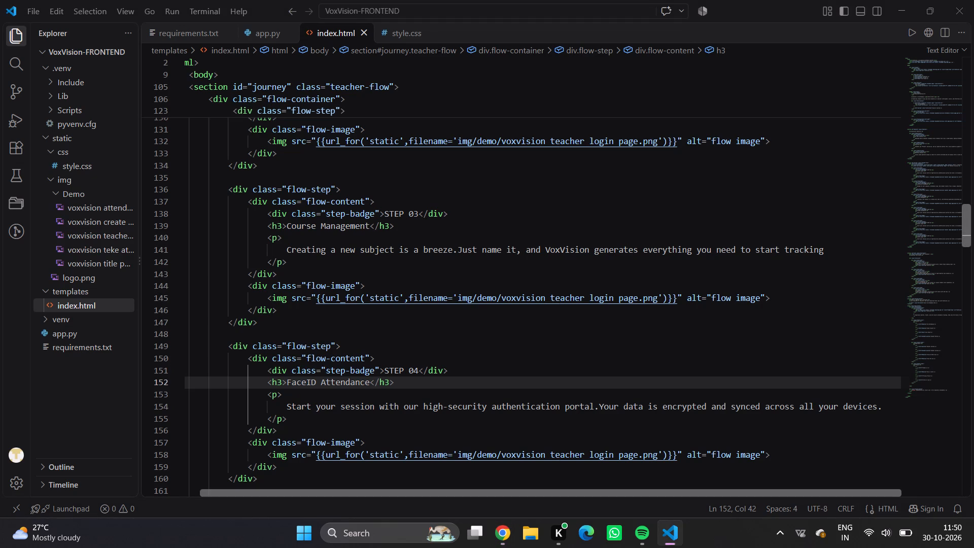
{"action": "scroll", "coordinate": [767, 454], "scroll_direction": "left", "scroll_amount": 3}
{"action": "left_click_drag", "start_coordinate": [877, 410], "coordinate": [411, 455]}
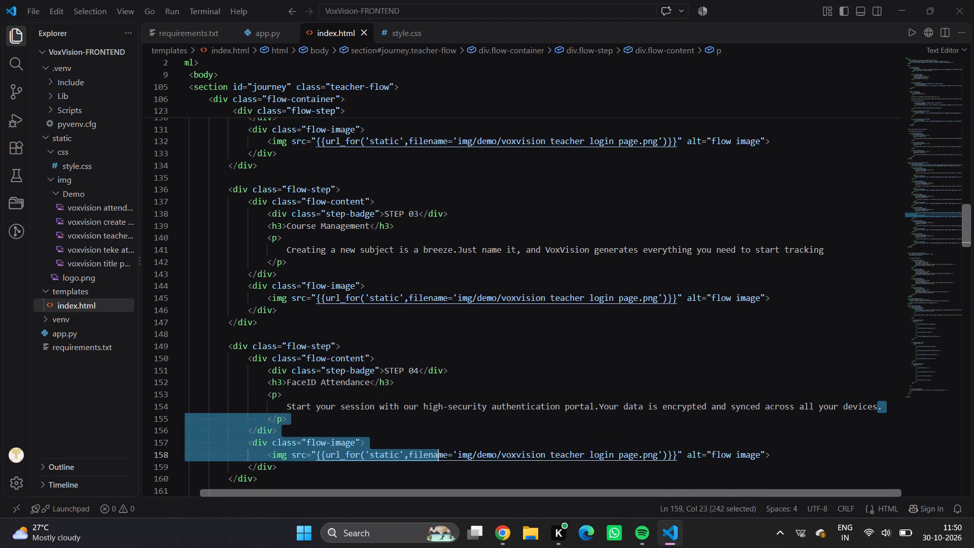
{"action": "left_click_drag", "start_coordinate": [411, 455], "coordinate": [287, 405]}
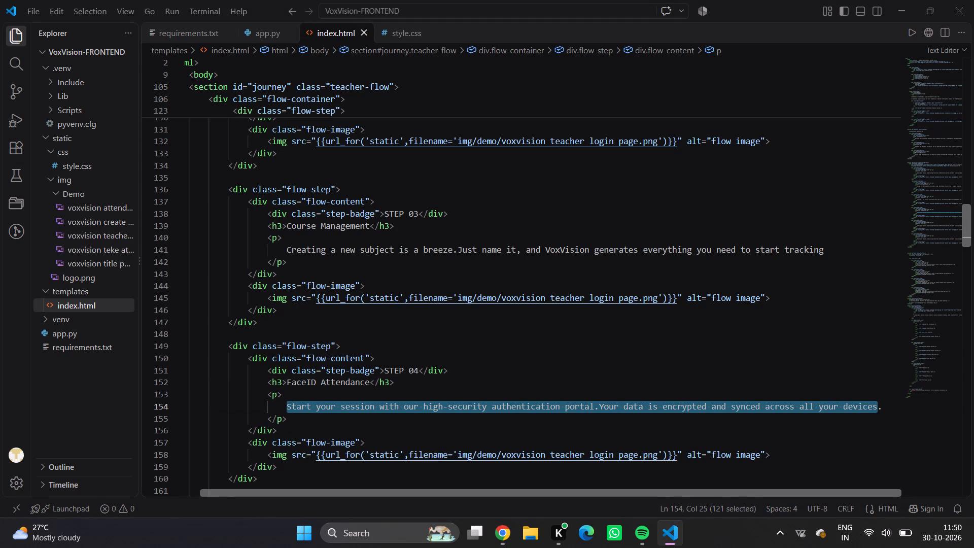
{"action": "key", "text": "BackSpace"}
{"action": "key", "text": "alt+Tab"}
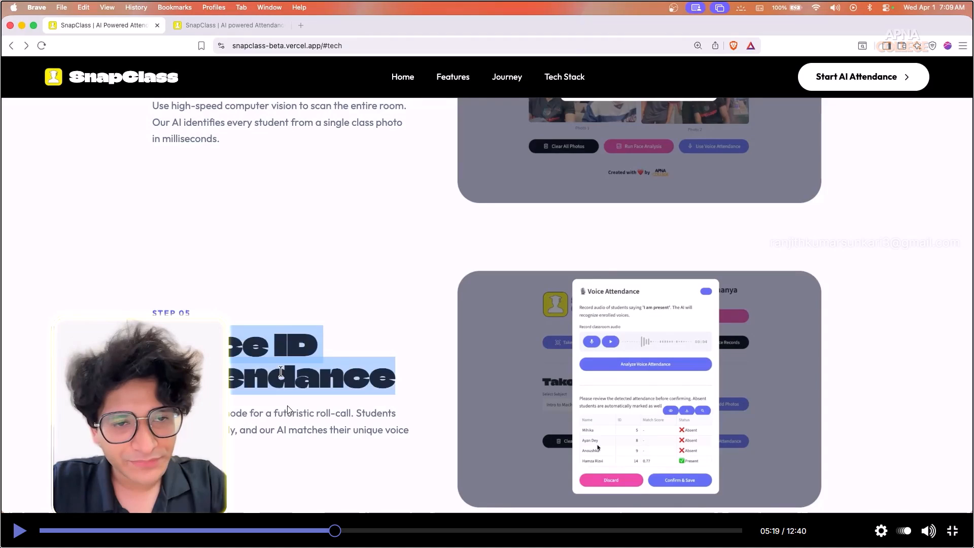
{"action": "key", "text": "alt+Tab"}
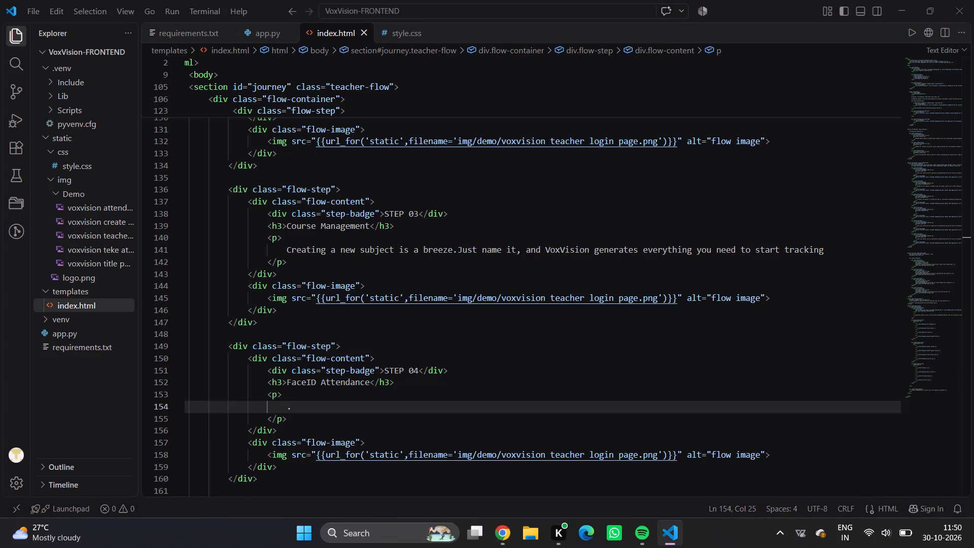
{"action": "key", "text": "alt+Tab"}
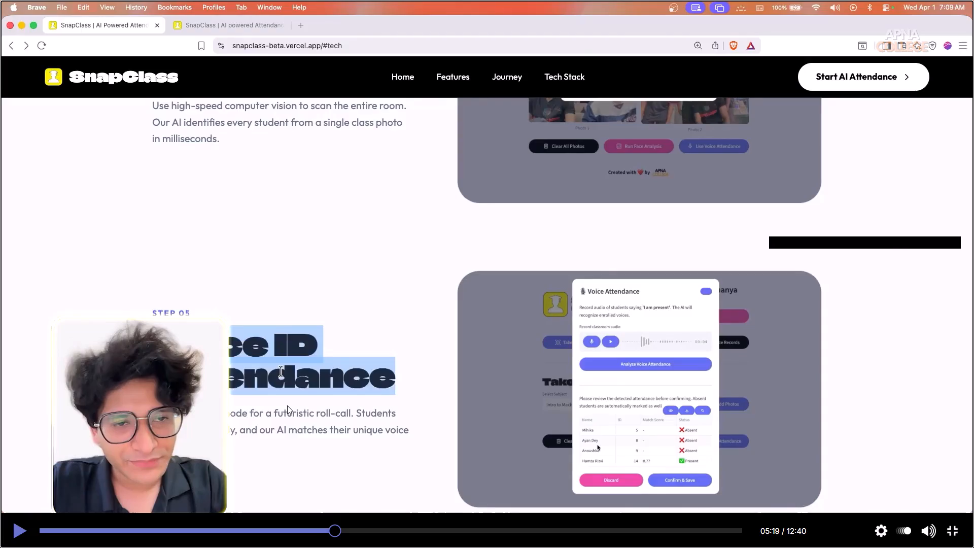
{"action": "key", "text": "alt+Tab"}
{"action": "key", "text": "alt+Tab"}
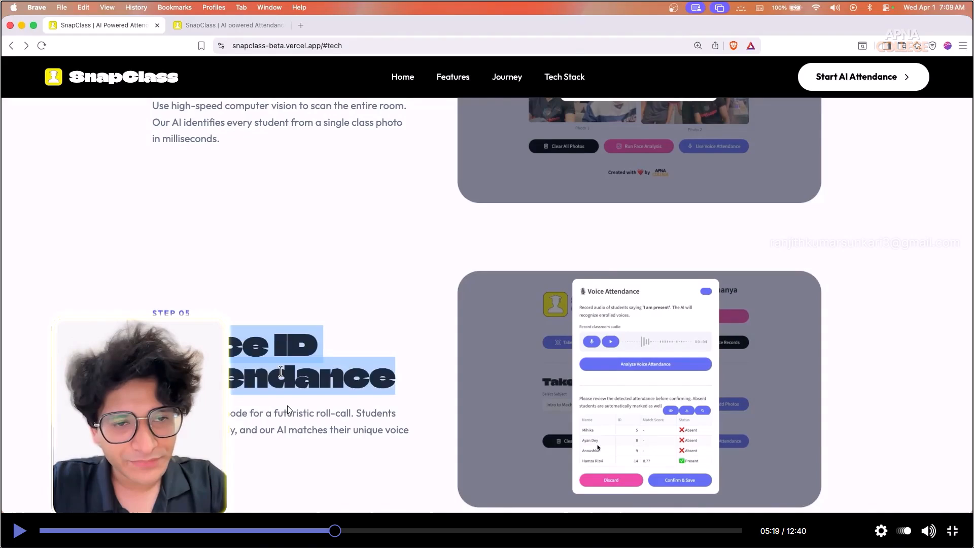
{"action": "key", "text": "alt+Tab"}
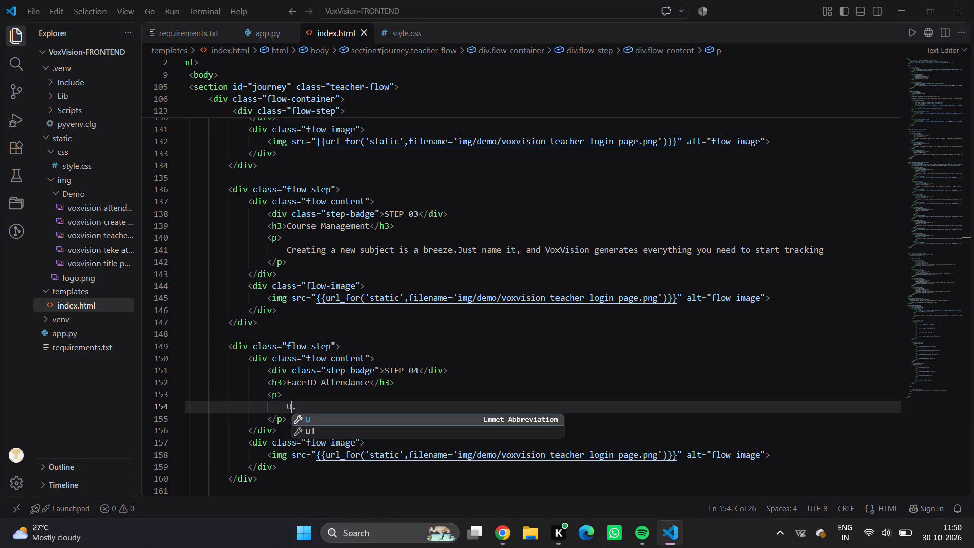
{"action": "type", "text": "high"}
{"action": "key", "text": "alt+Tab"}
{"action": "key", "text": "alt+Tab"}
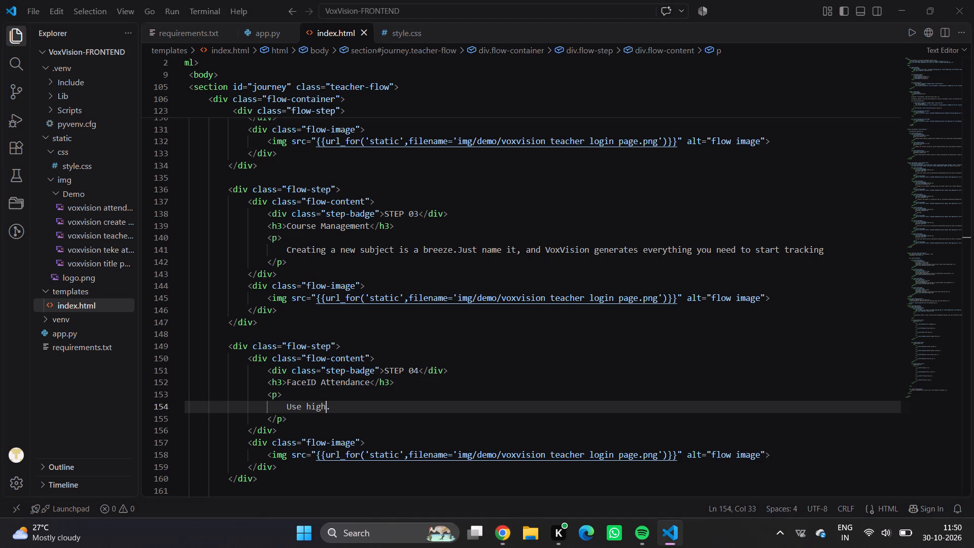
{"action": "type", "text": "-speed"}
{"action": "key", "text": "alt+Tab"}
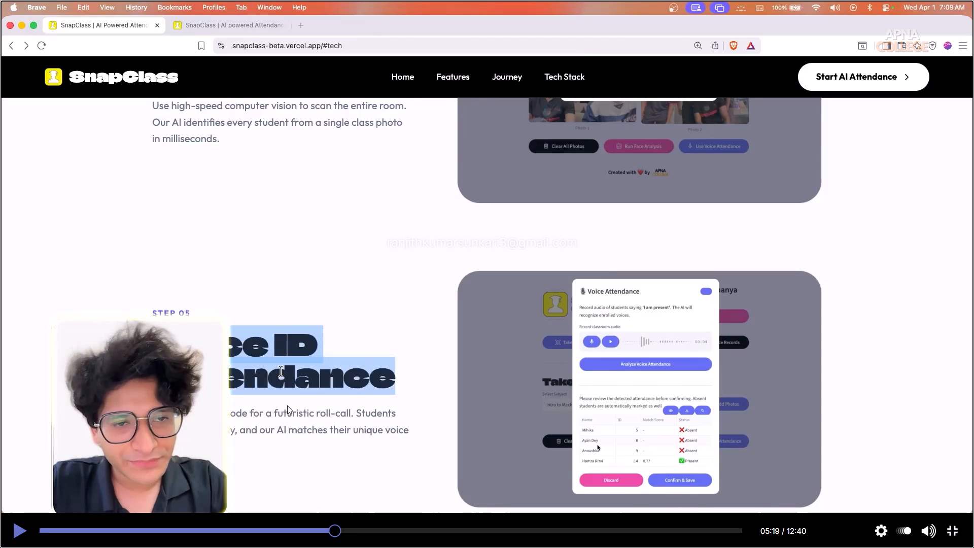